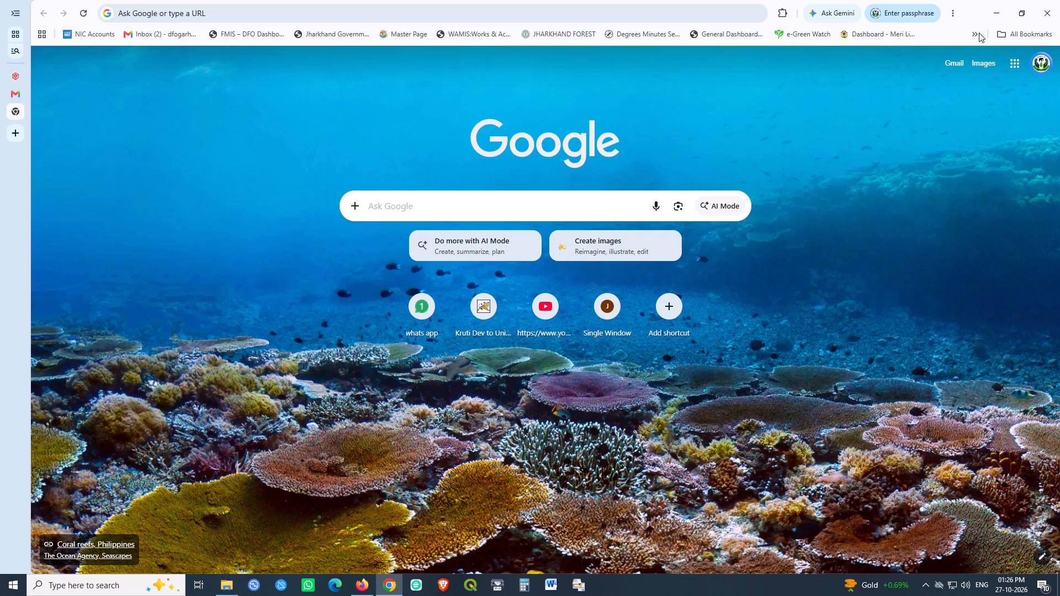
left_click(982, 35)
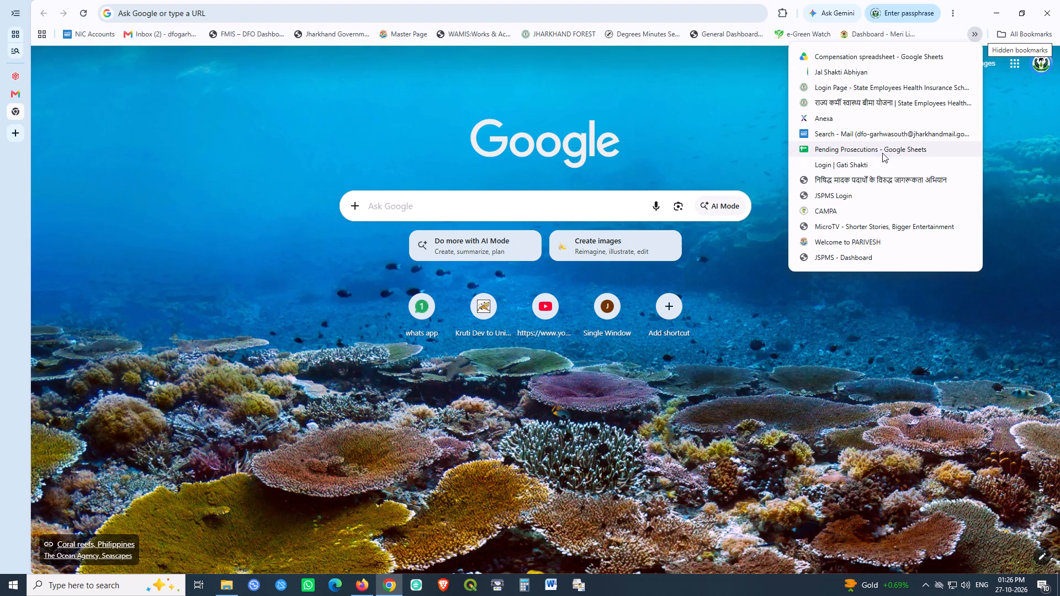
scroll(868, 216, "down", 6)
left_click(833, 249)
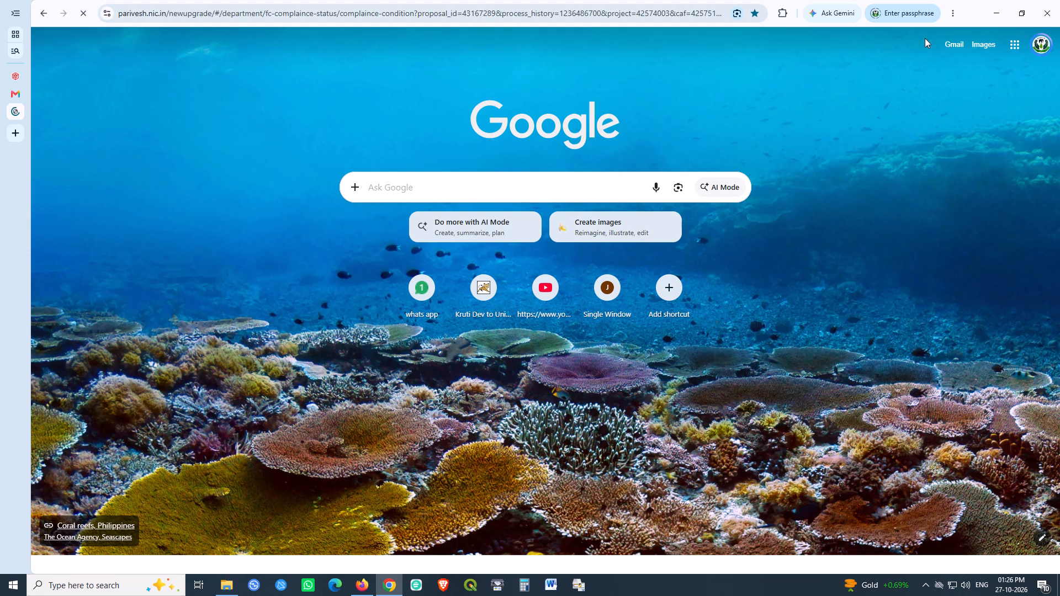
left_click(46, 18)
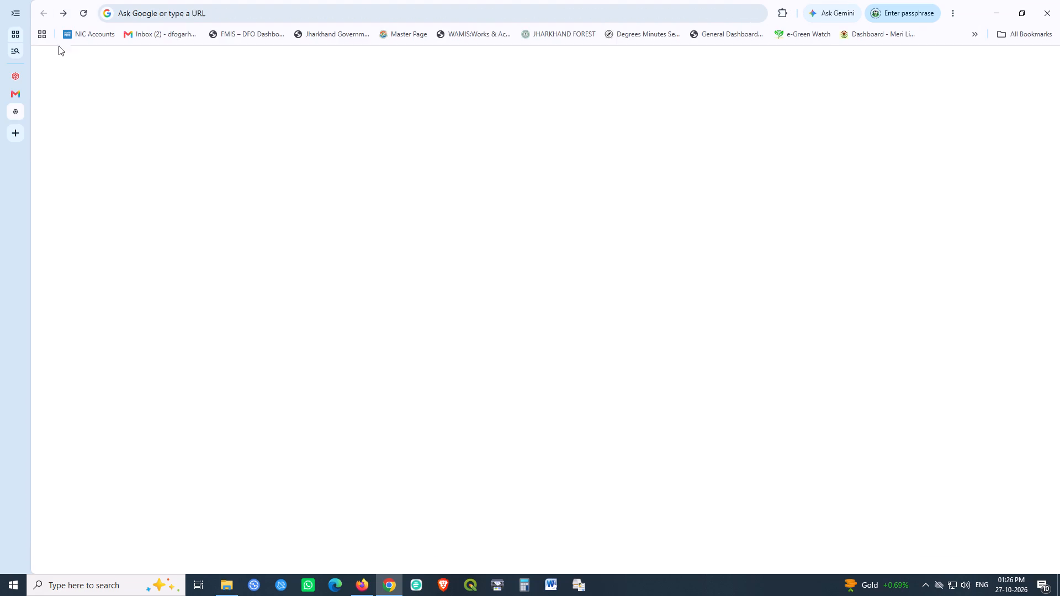
Open the JSPMS - Dashboard page from the hidden bookmarks.
left_click(974, 31)
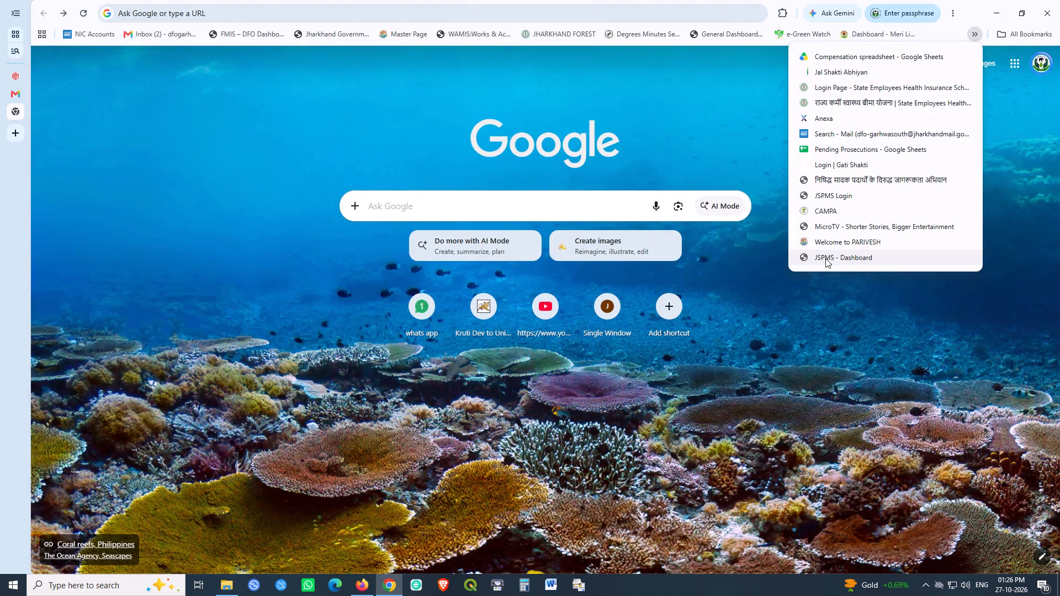
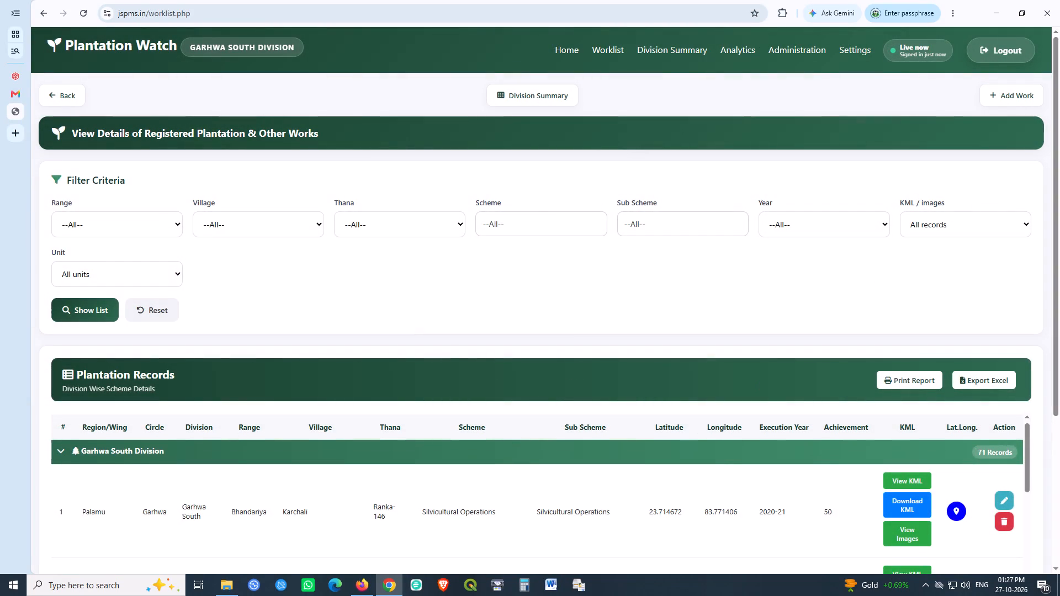
Filter the plantation worklist to the year 2024-25 and show the list.
scroll(666, 429, "down", 4)
scroll(777, 440, "up", 10)
scroll(1014, 283, "down", 2)
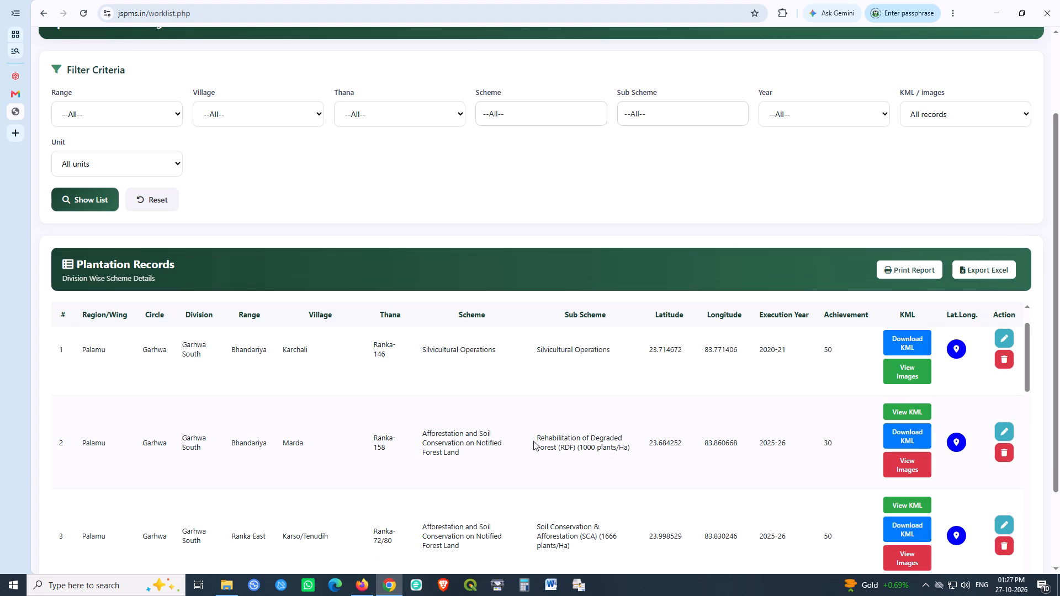
scroll(819, 243, "up", 3)
left_click(823, 223)
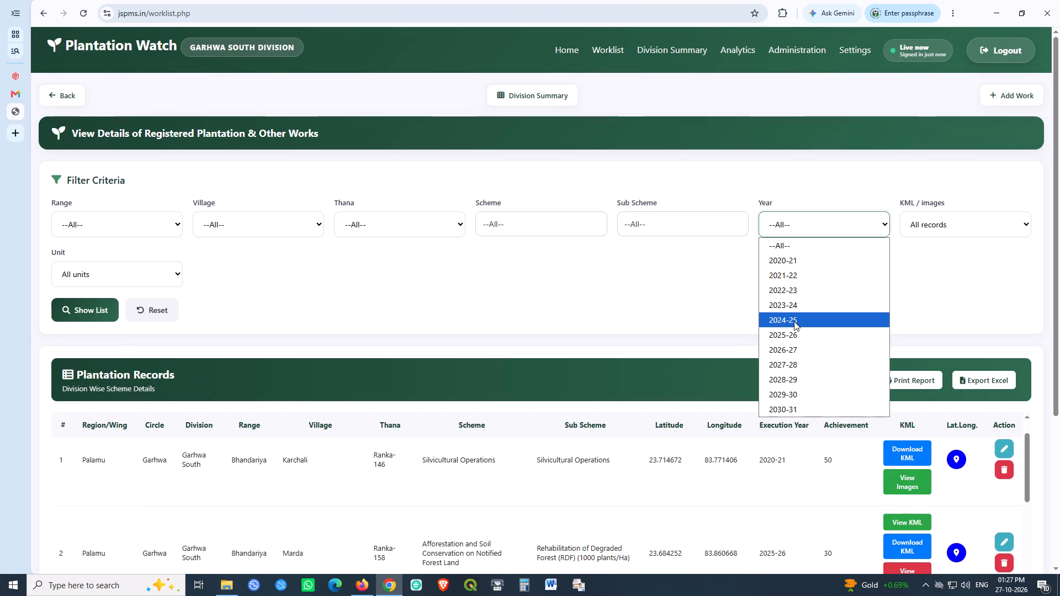
left_click(794, 321)
left_click(72, 305)
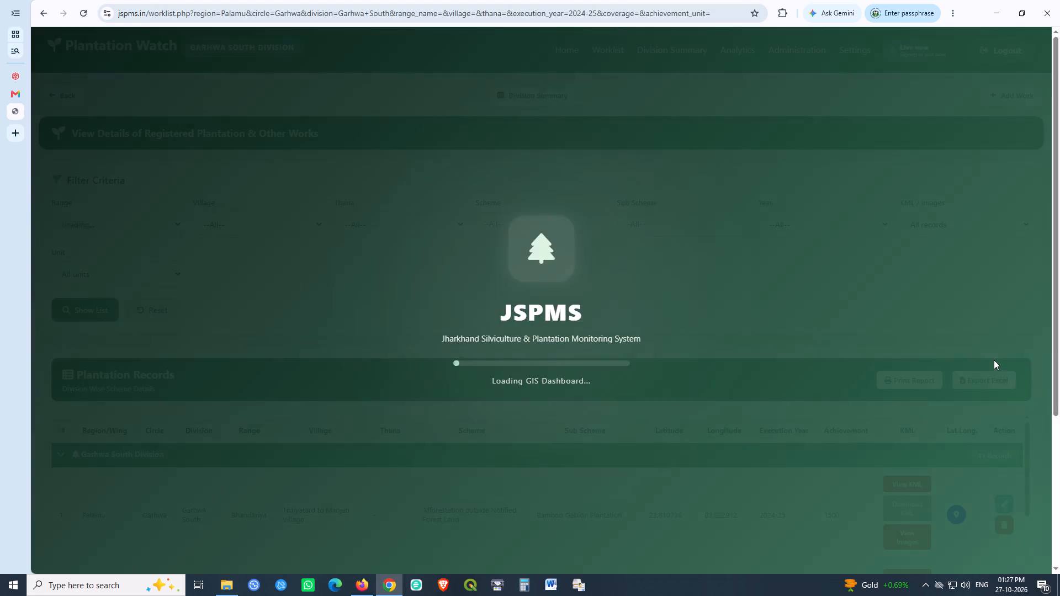
Examine the 2024-25 plantation records through to the last entry, checking villages, areas and the KML and image entries.
scroll(465, 540, "down", 1)
scroll(914, 274, "down", 3)
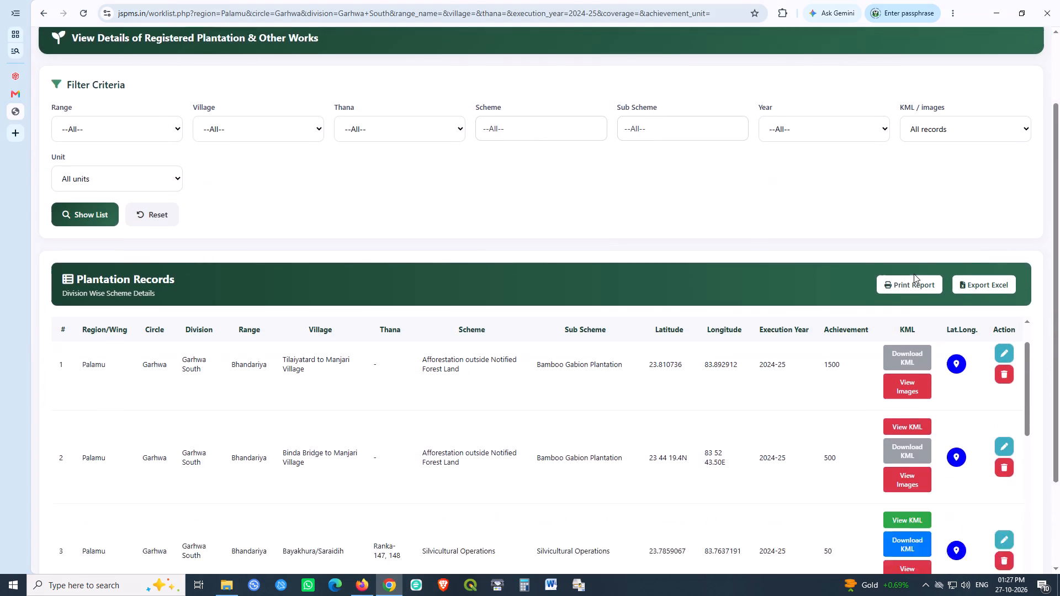
scroll(509, 361, "down", 7)
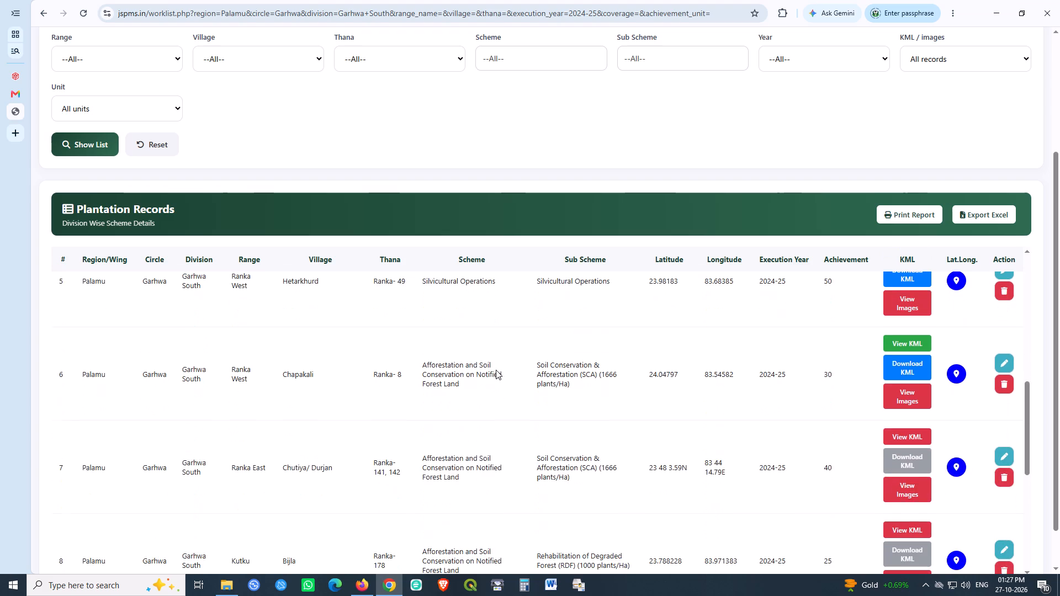
scroll(496, 370, "down", 5)
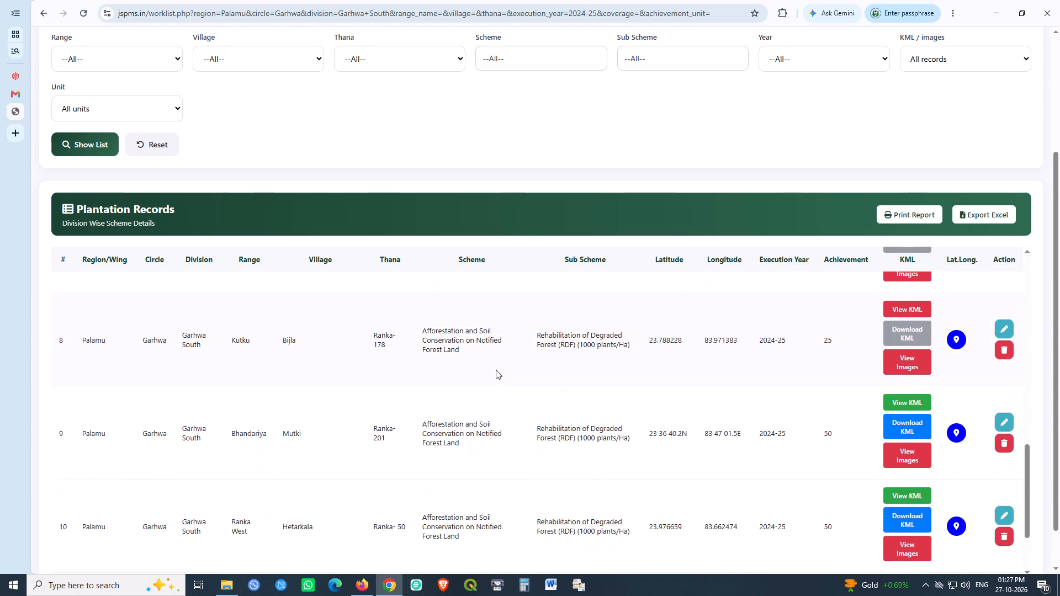
scroll(496, 370, "down", 5)
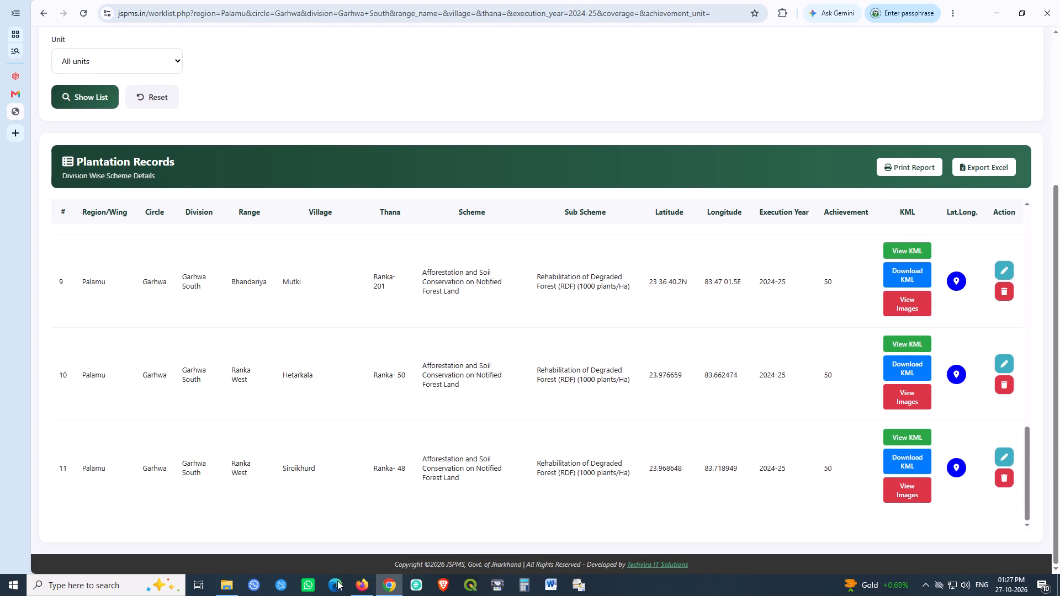
Switch to the Plan plantations response sheet in Firefox, search it for "siroi" and select the Siroi Khurd row.
left_click(357, 586)
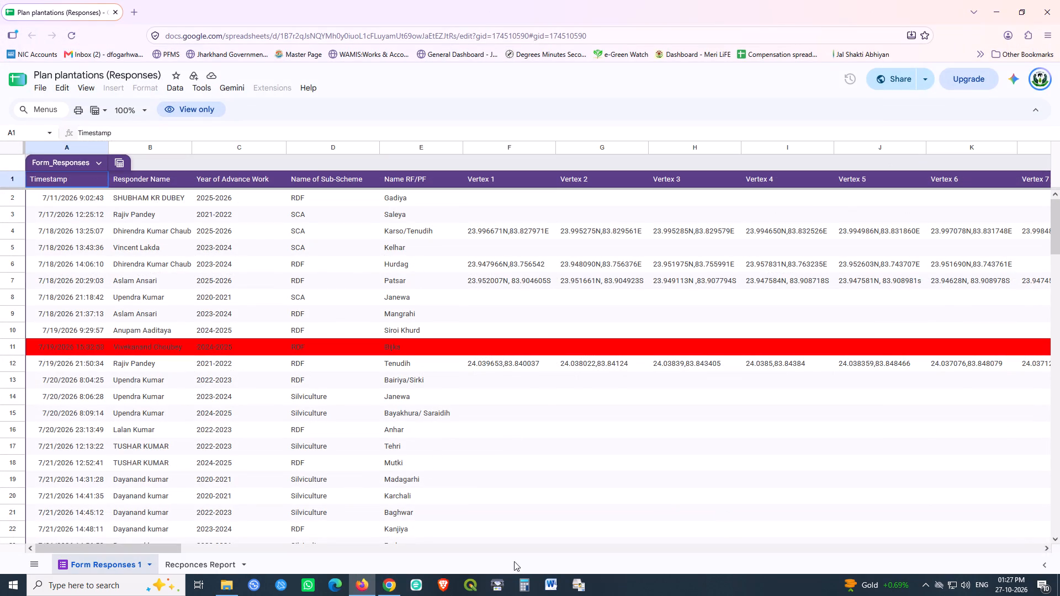
scroll(665, 352, "up", 1)
key("ctrl+f")
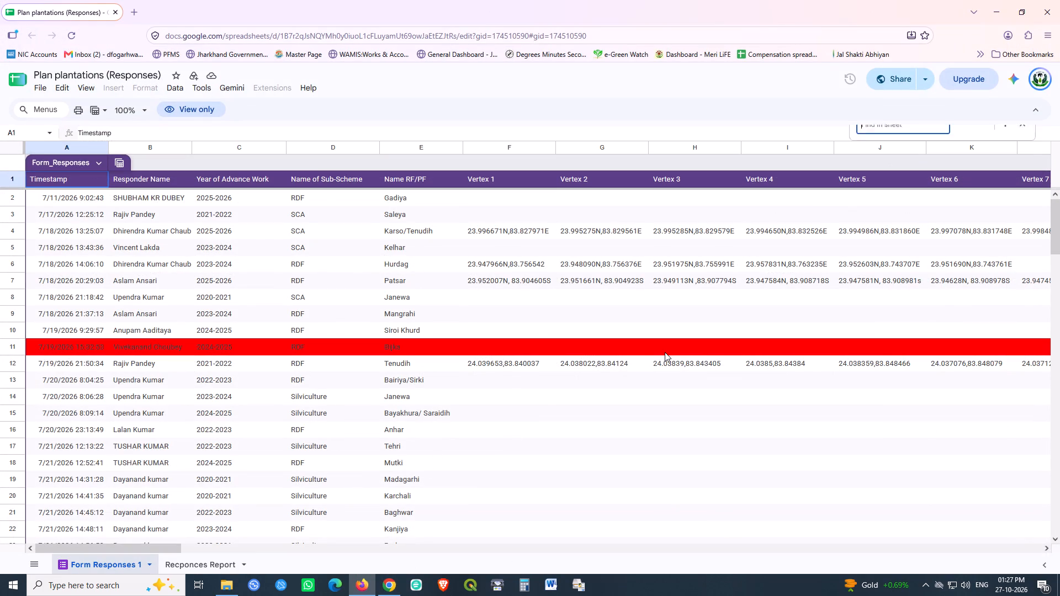
type("si")
type("roi")
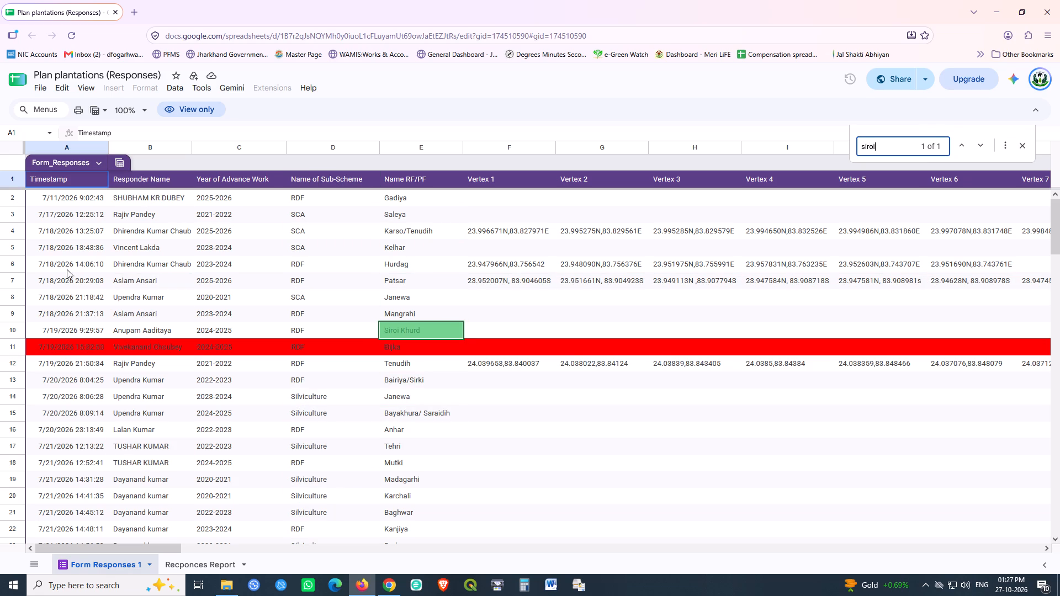
left_click(13, 332)
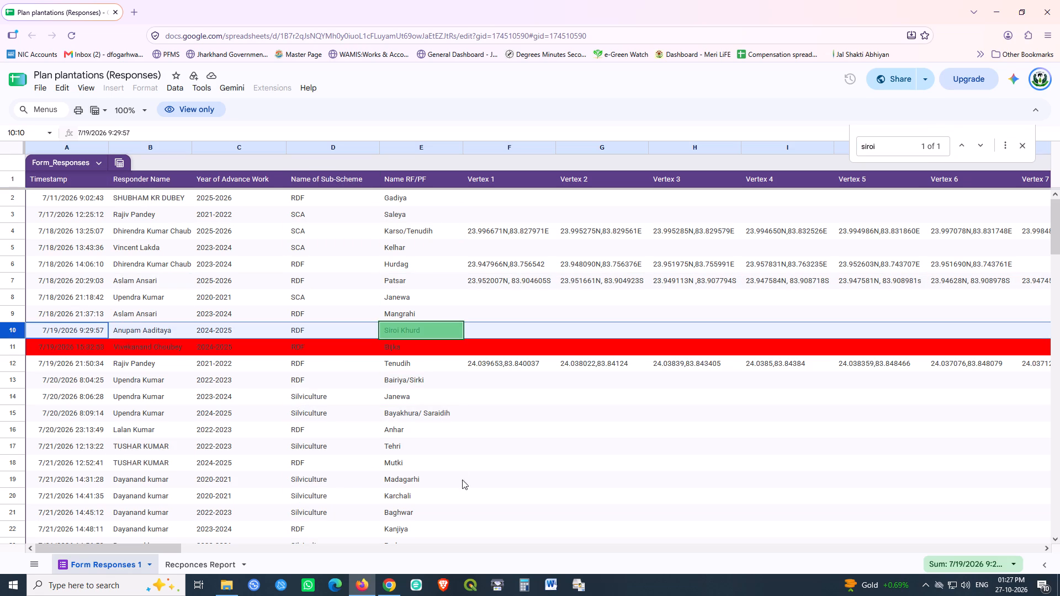
Open the uploaded field photograph linked in the Siroi Khurd row, download it and close the photo's page.
left_click_drag(168, 547, 1014, 512)
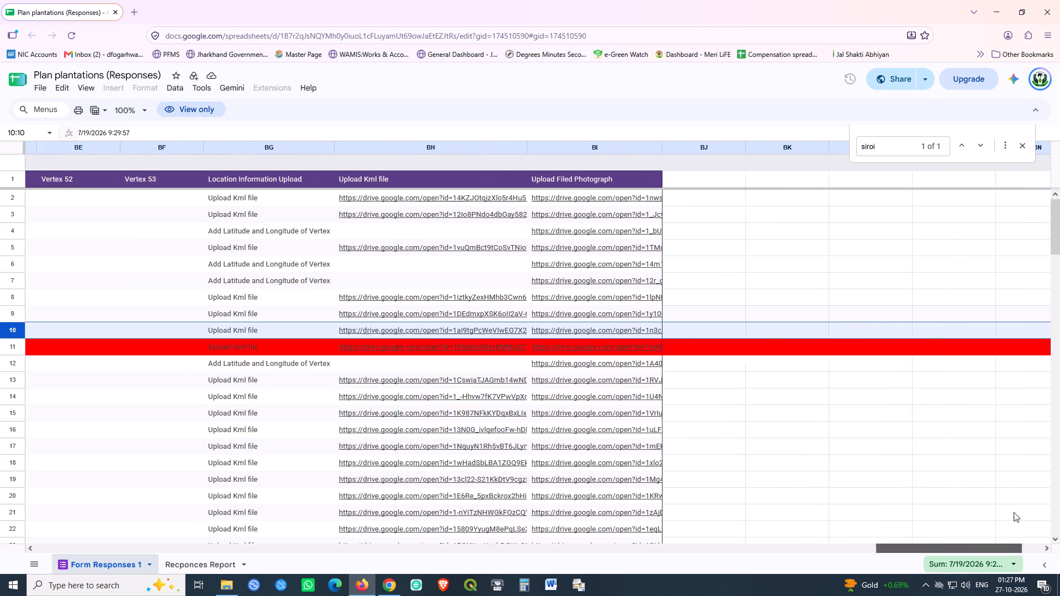
left_click_drag(1014, 512, 1026, 509)
left_click(512, 332)
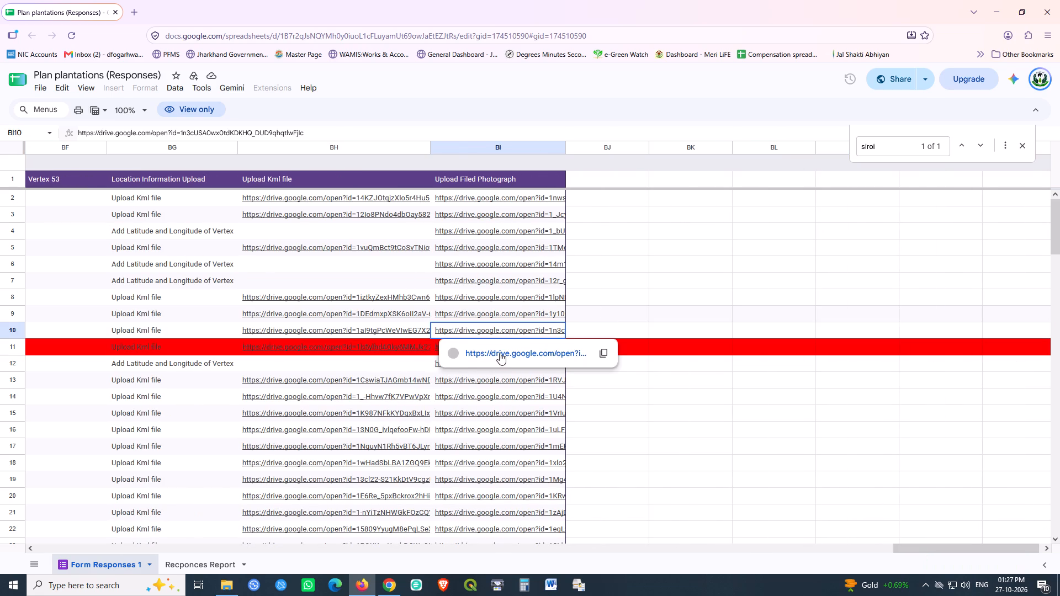
left_click(500, 353)
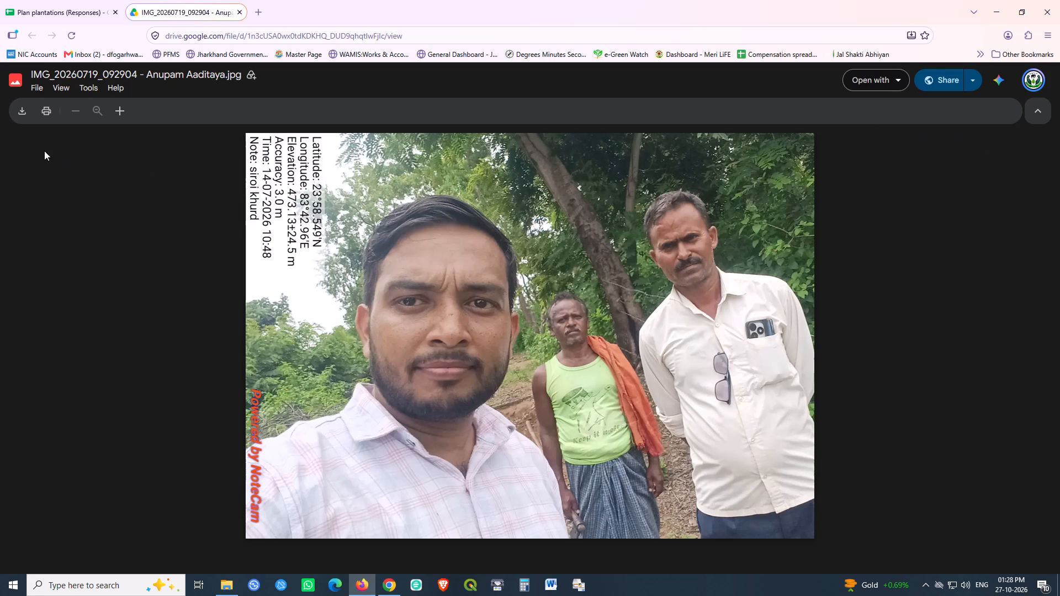
left_click(23, 113)
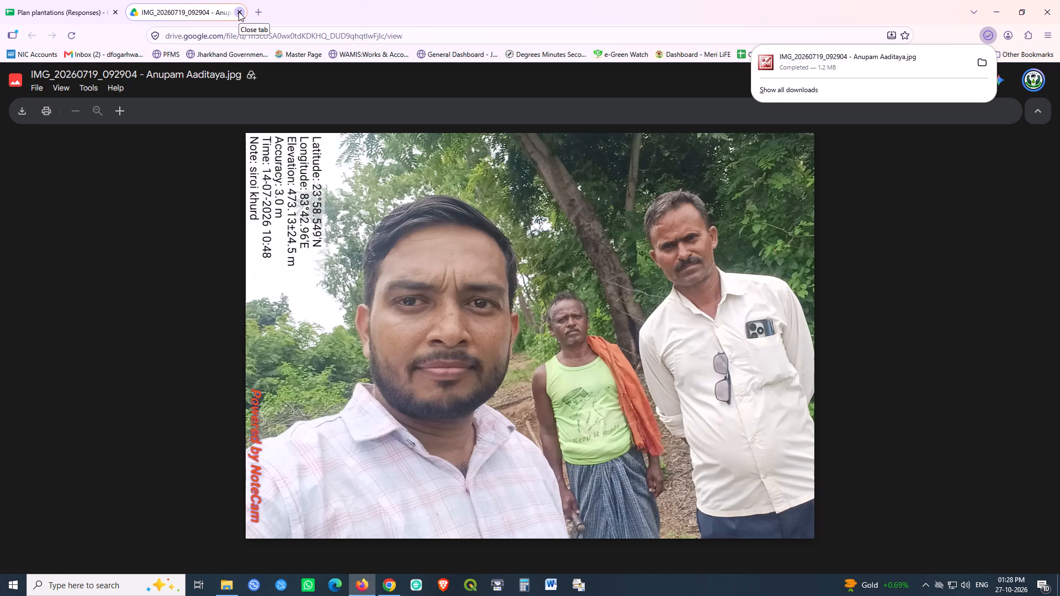
left_click(239, 12)
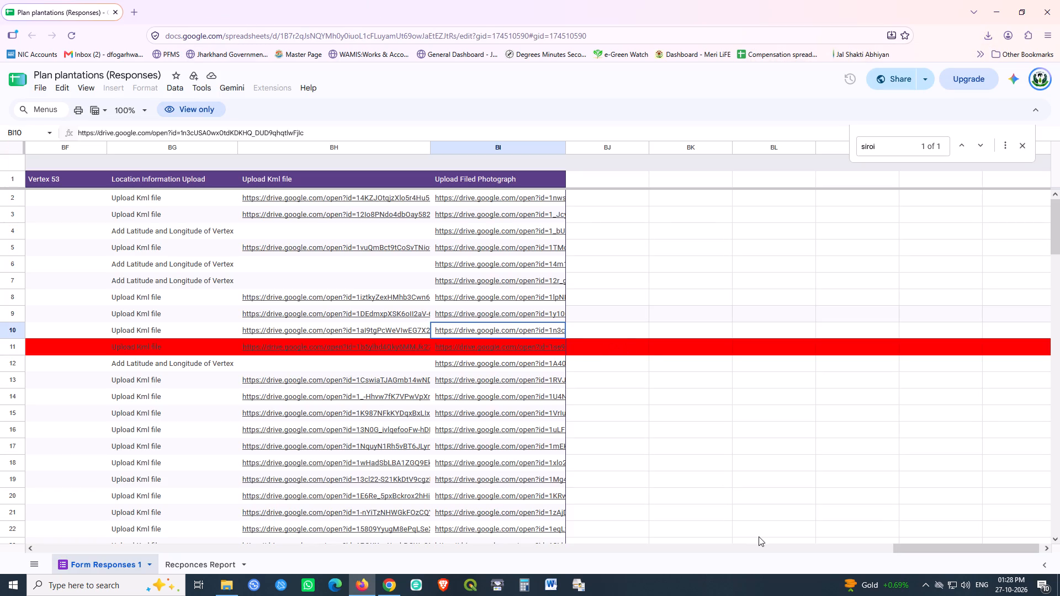
In the Downloads folder, rename the newly downloaded photo as "Siroi Khurd- 50 ha. RDF 2024-25".
left_click(232, 592)
left_click(169, 211)
key("F2")
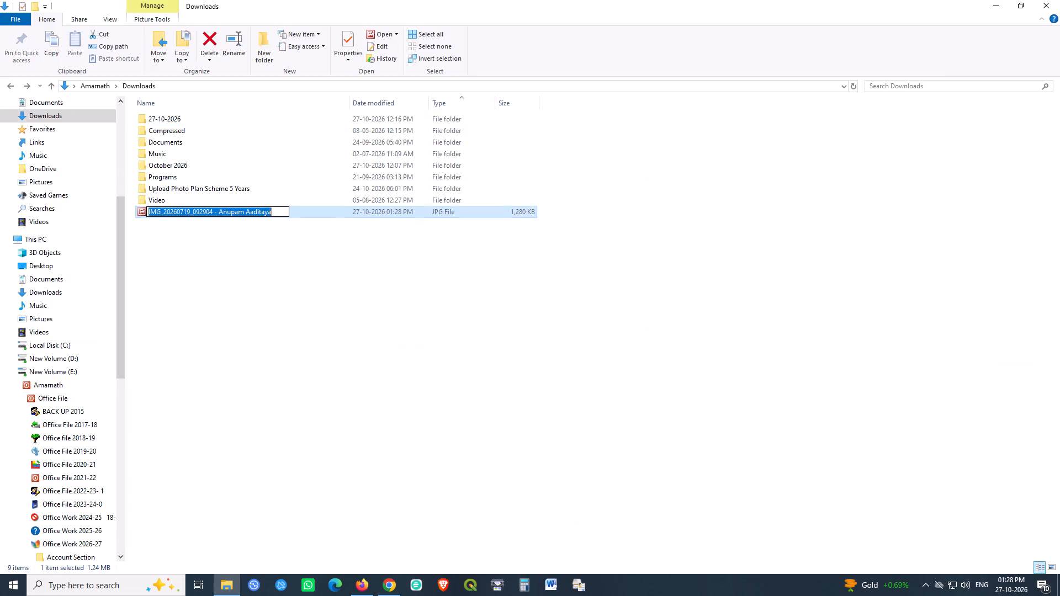
type("Siroi Khurd")
type("- 50 ha.")
key("space")
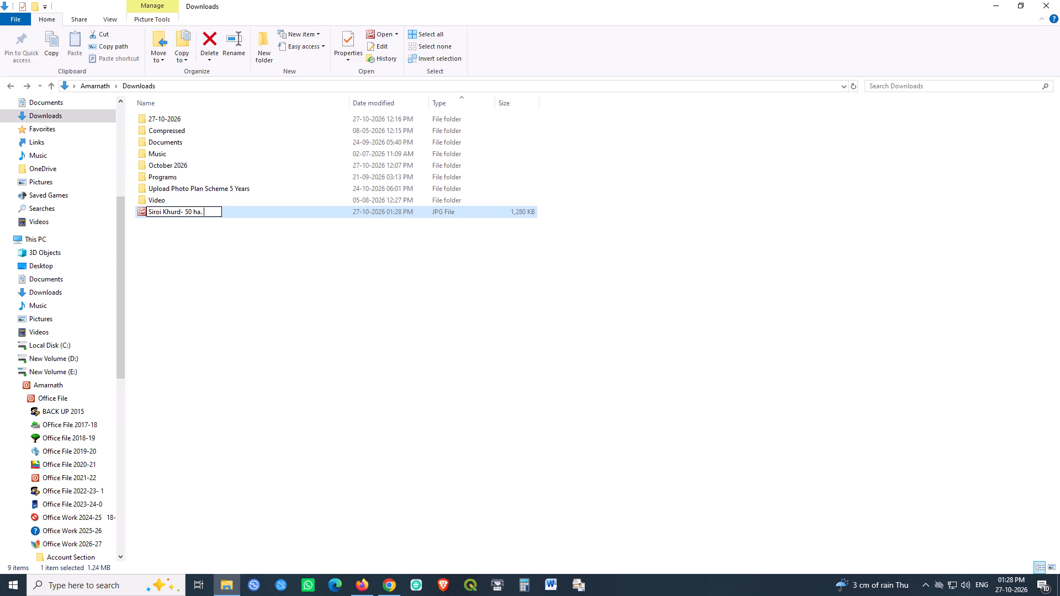
type("RDF")
key("space")
type("2024-25")
key("space")
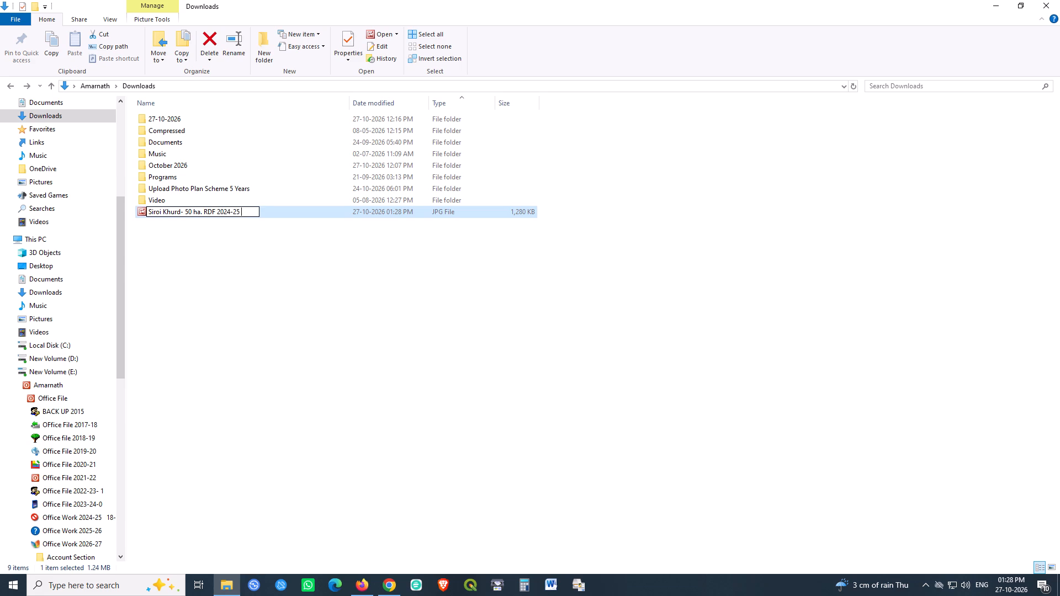
key("Return")
Back in the Chrome worklist, open the Siroikhurd record for editing and set its physical achievement unit to Hectare (Ha).
left_click(395, 588)
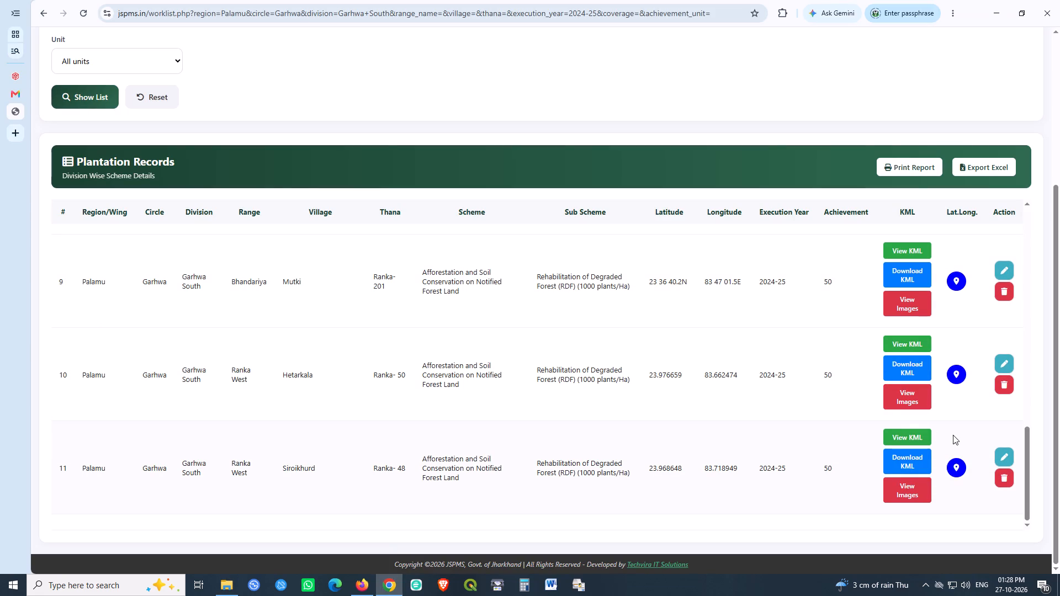
left_click(1000, 456)
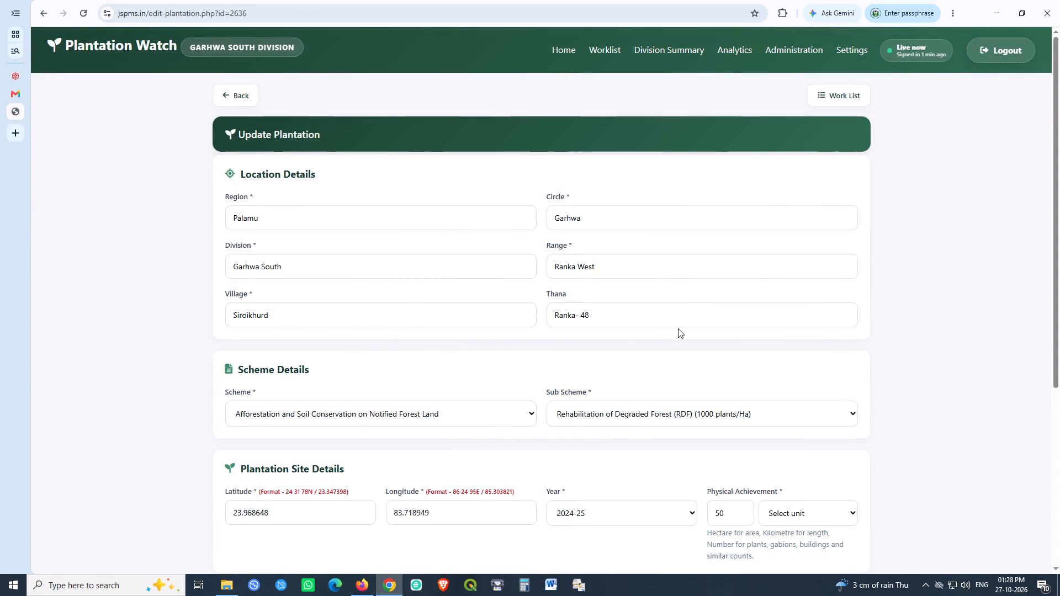
left_click(784, 507)
left_click(805, 463)
left_click(946, 407)
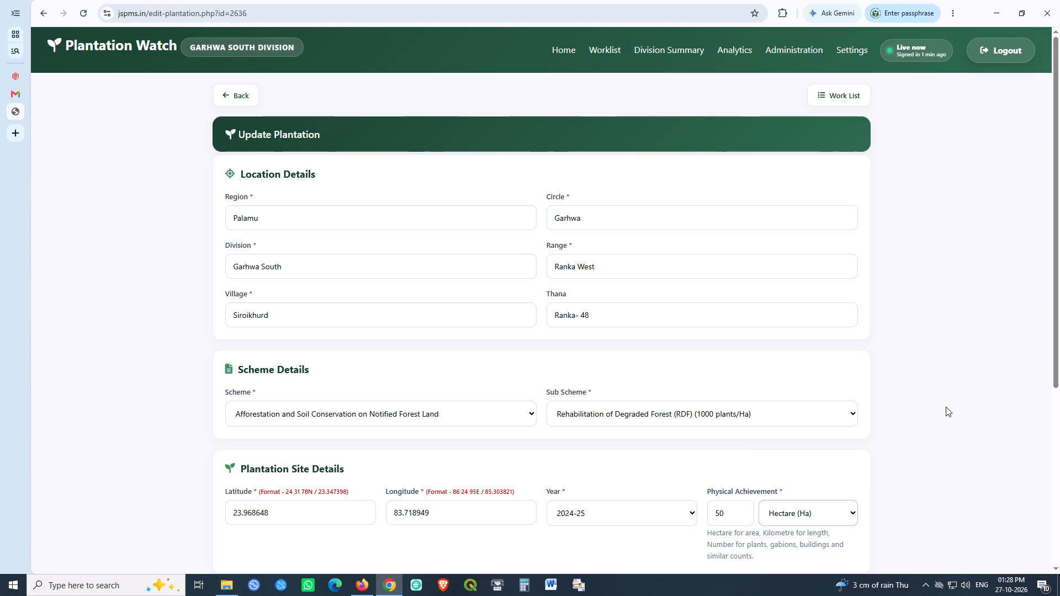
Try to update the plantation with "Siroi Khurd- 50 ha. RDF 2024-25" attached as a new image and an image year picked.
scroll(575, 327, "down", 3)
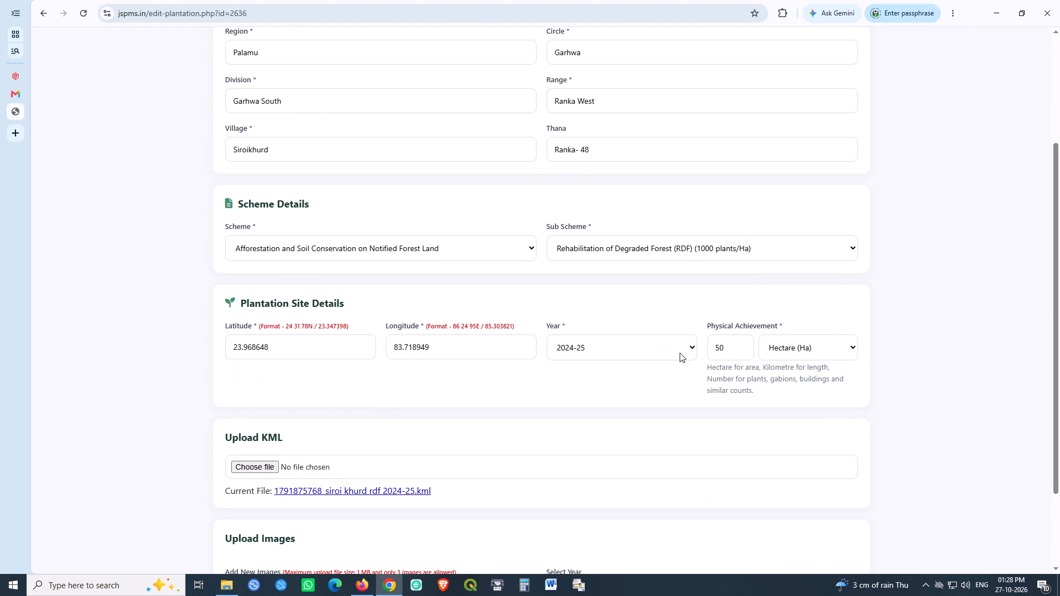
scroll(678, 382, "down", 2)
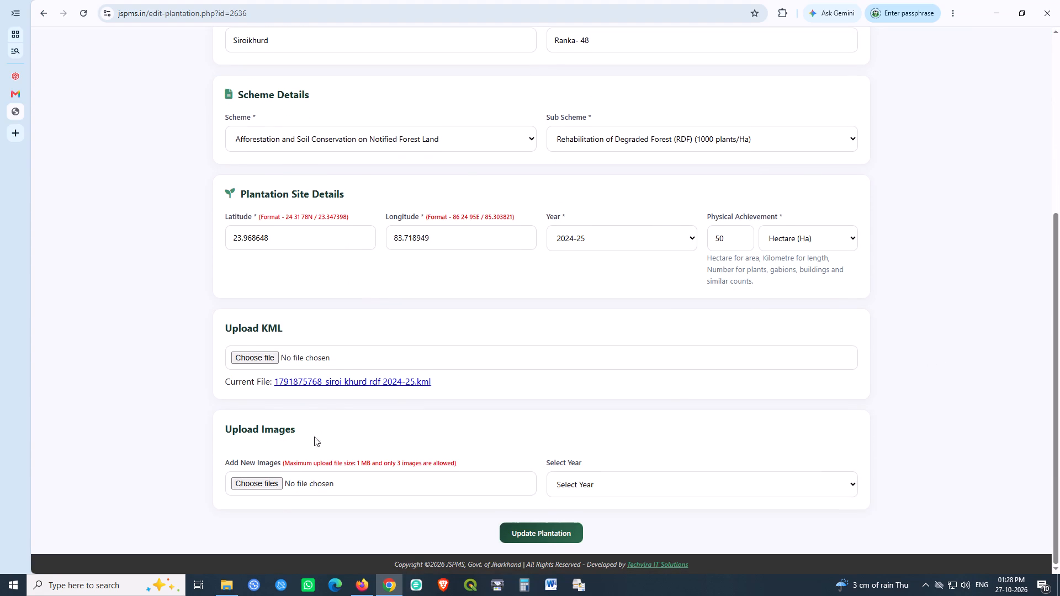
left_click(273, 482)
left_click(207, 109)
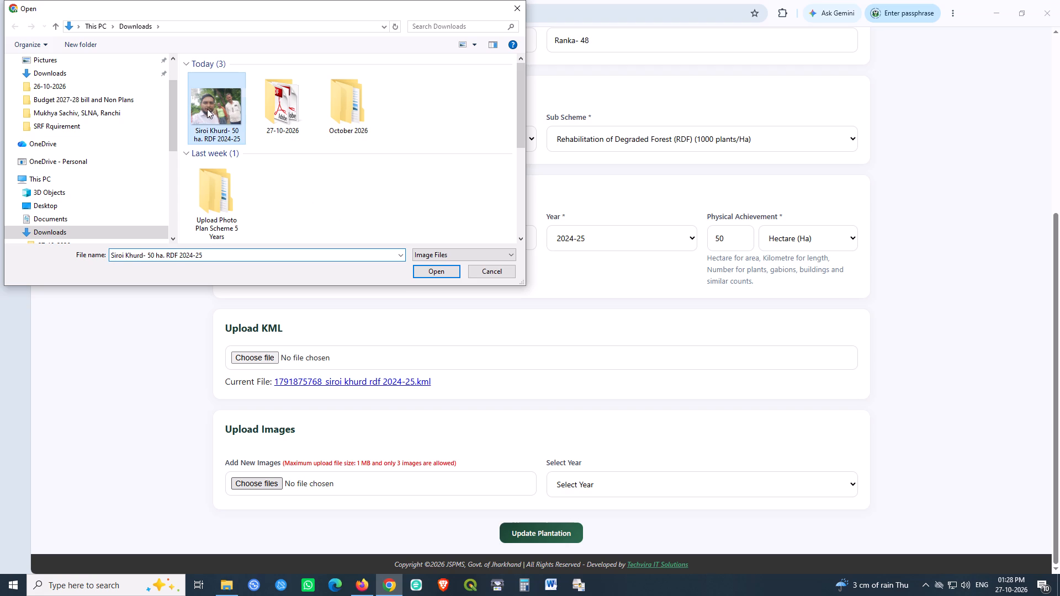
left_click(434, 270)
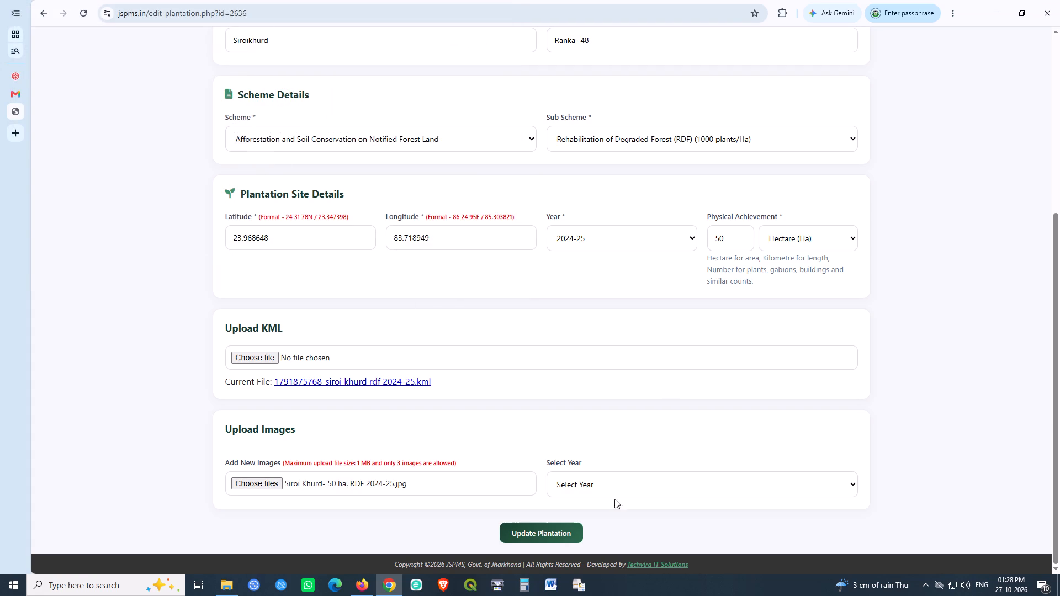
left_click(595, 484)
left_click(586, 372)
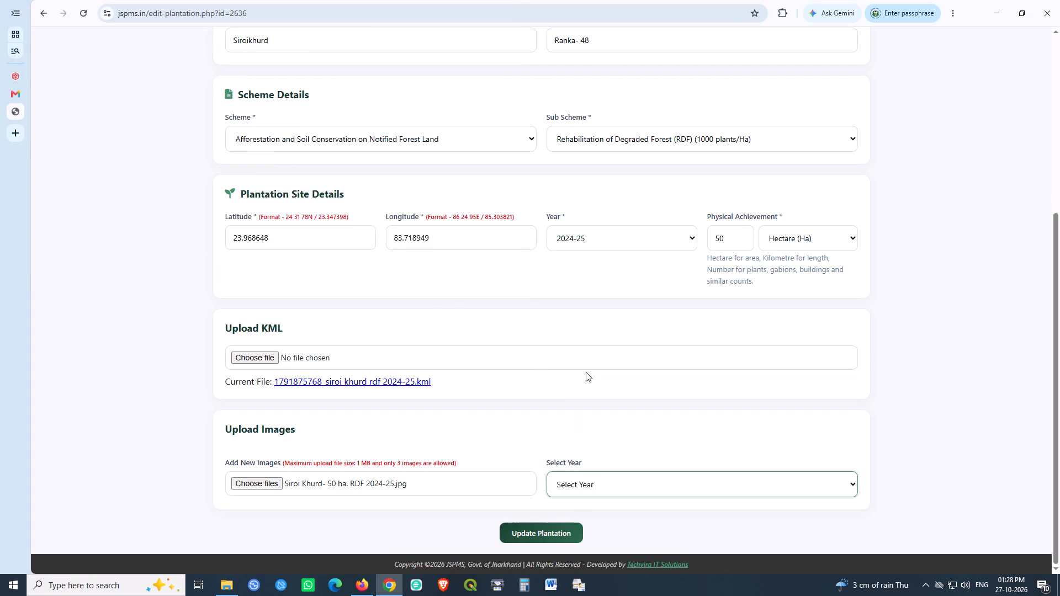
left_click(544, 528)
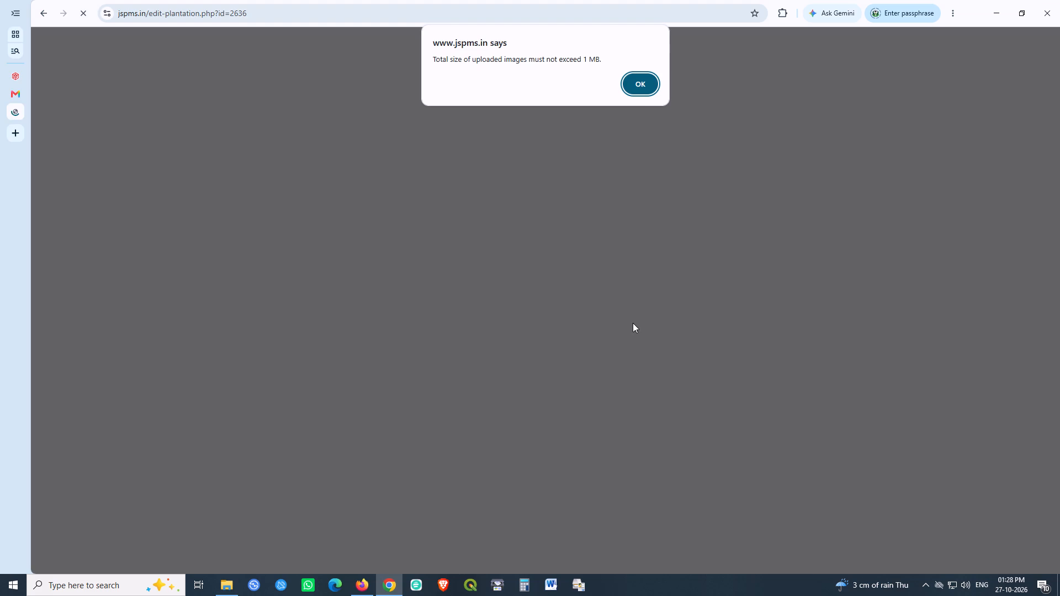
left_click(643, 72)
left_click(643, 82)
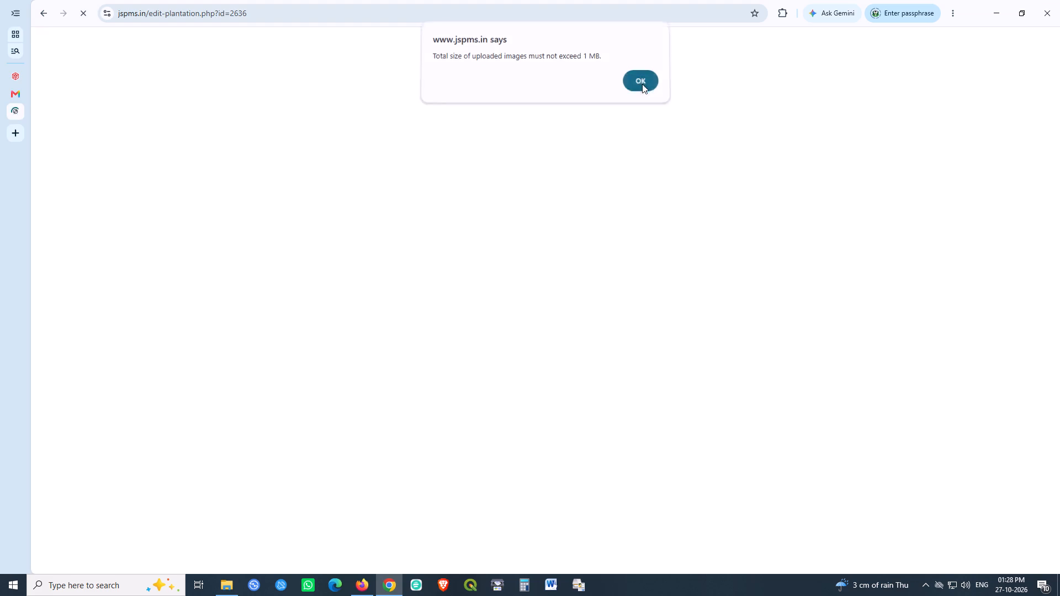
Resize the "Siroi Khurd- 50 ha. RDF 2024-25" photo in the Downloads folder to the predefined Document - Large size and save it.
left_click(227, 590)
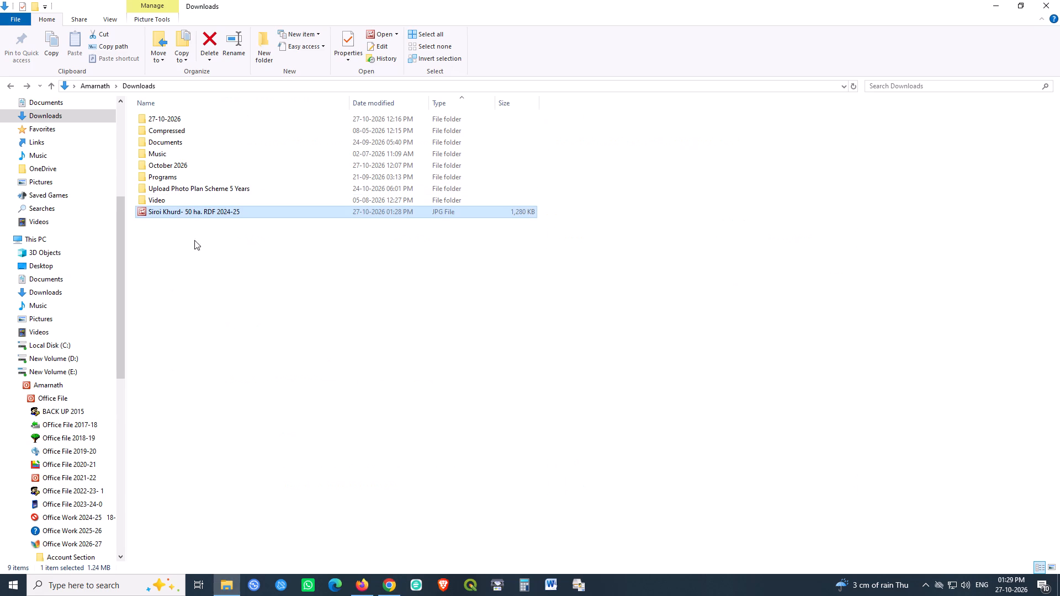
double_click(177, 208)
double_click(269, 210)
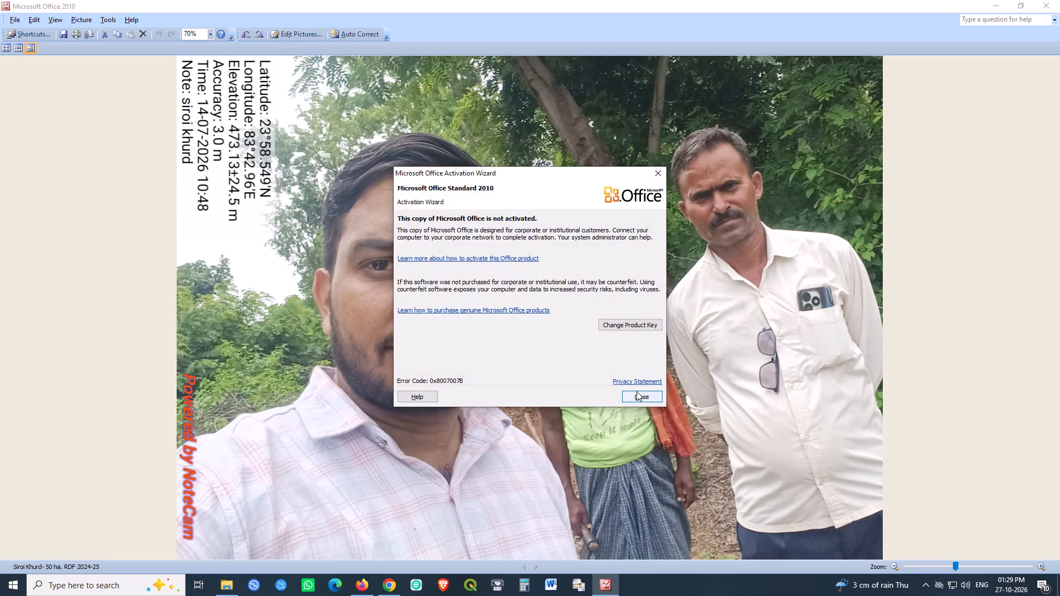
left_click(638, 396)
left_click(291, 33)
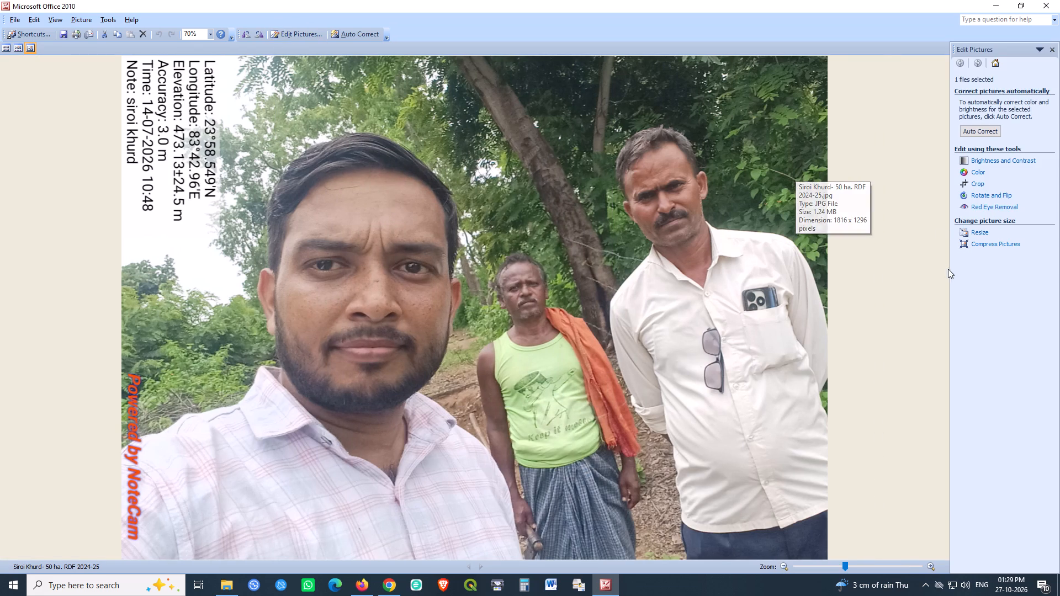
left_click(982, 230)
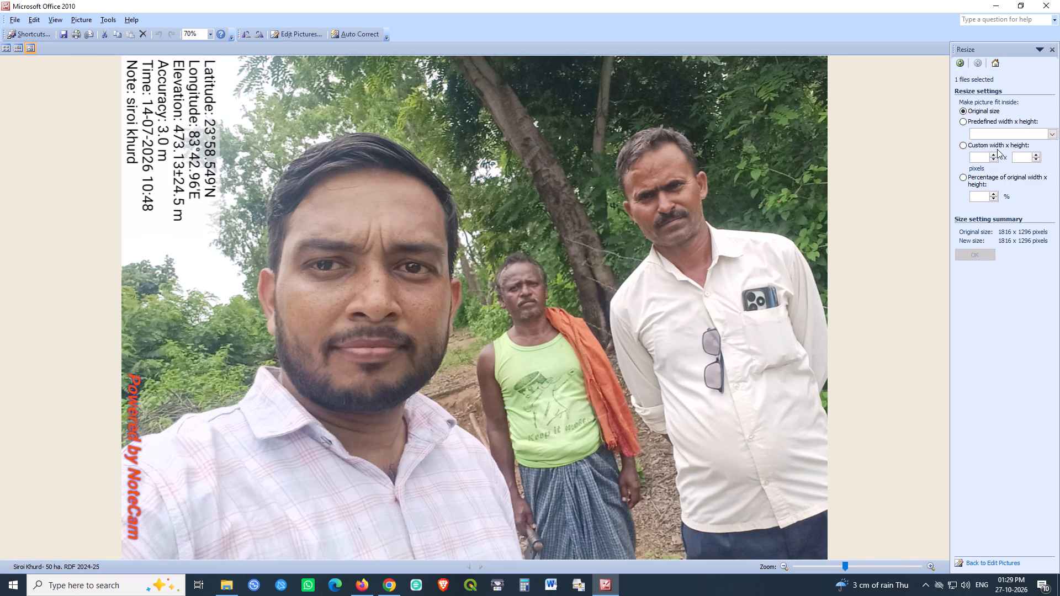
left_click(1005, 131)
left_click(978, 143)
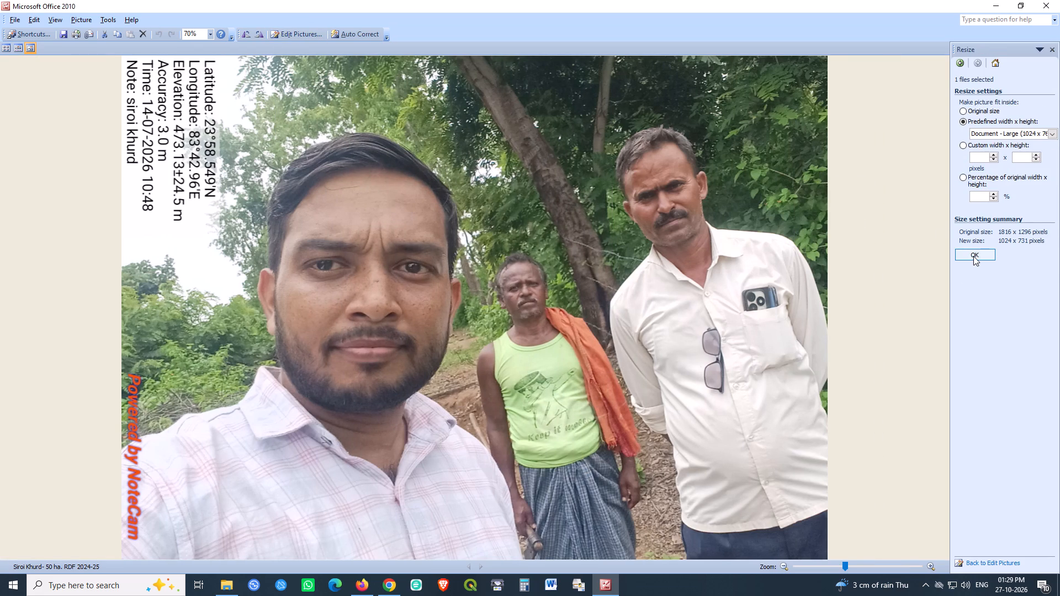
left_click(973, 256)
left_click(1041, 0)
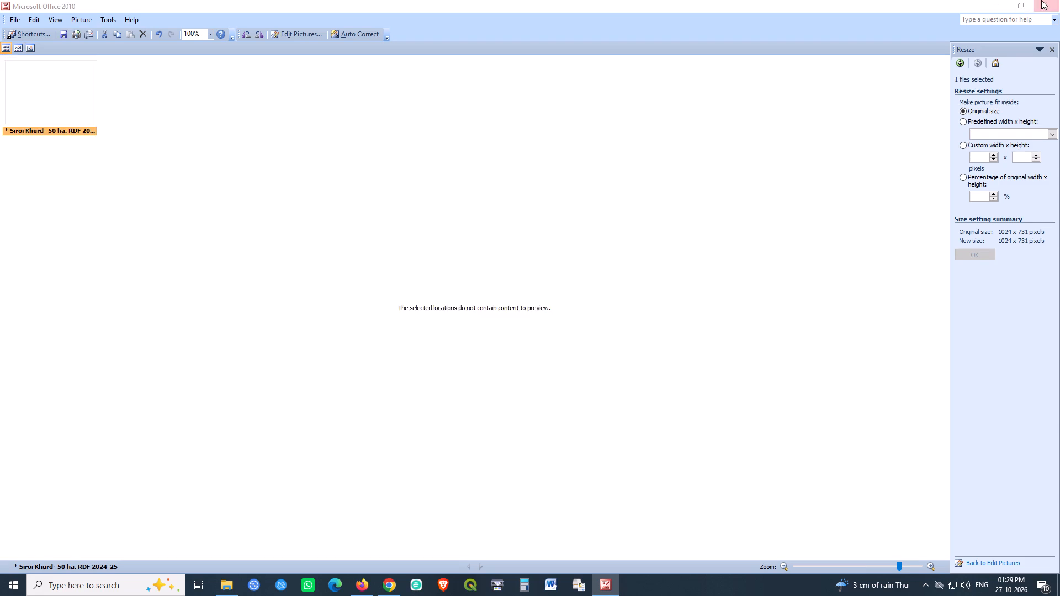
left_click(482, 321)
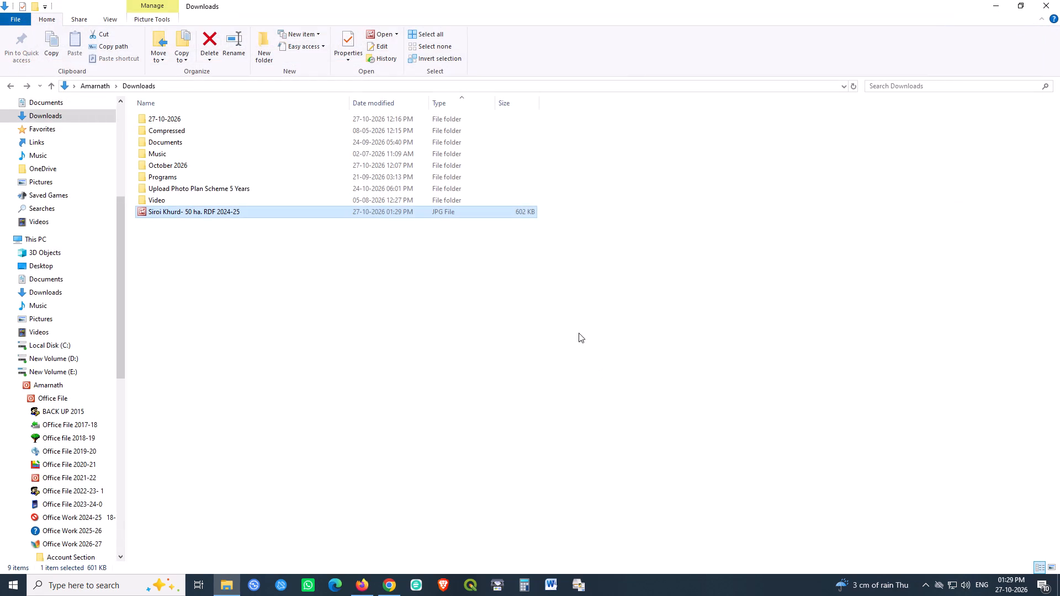
left_click(577, 324)
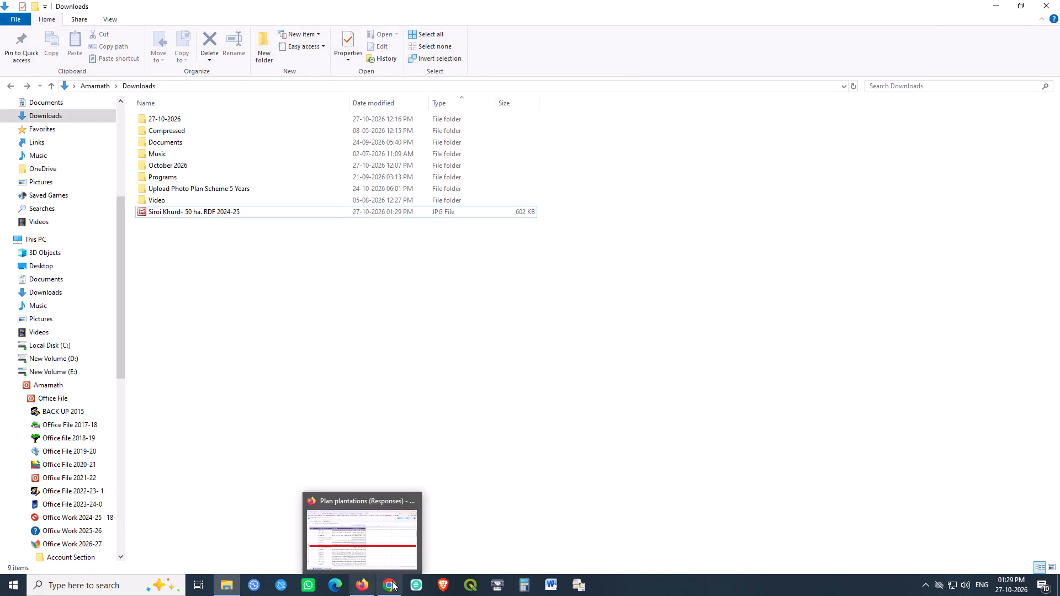
Back in Chrome, attach the resized "Siroi Khurd- 50 ha. RDF 2024-25" photo again as the new image and update the Siroikhurd plantation.
left_click(392, 581)
left_click(267, 483)
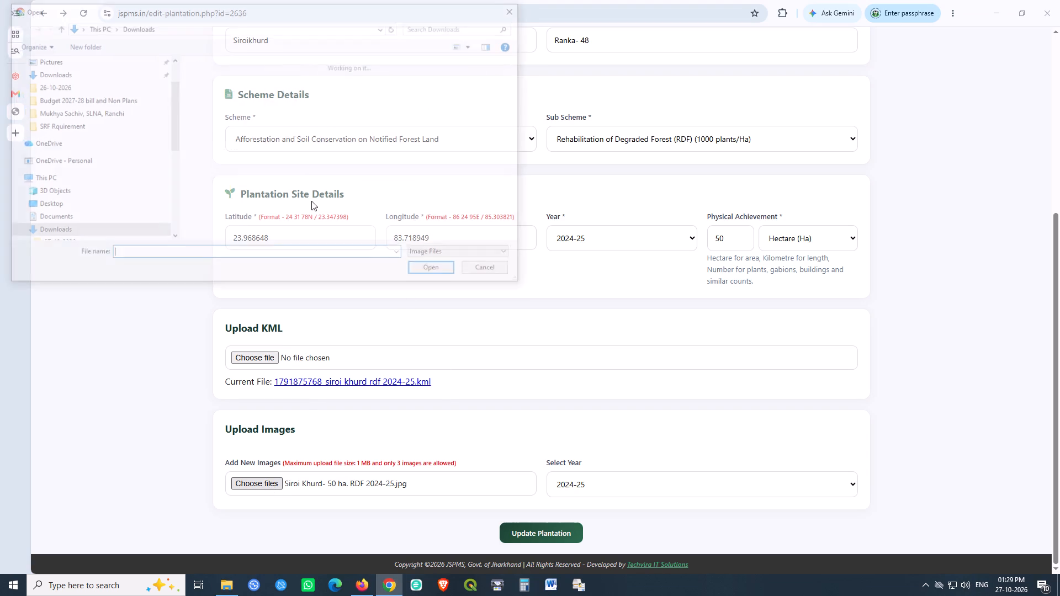
left_click(231, 110)
left_click(427, 268)
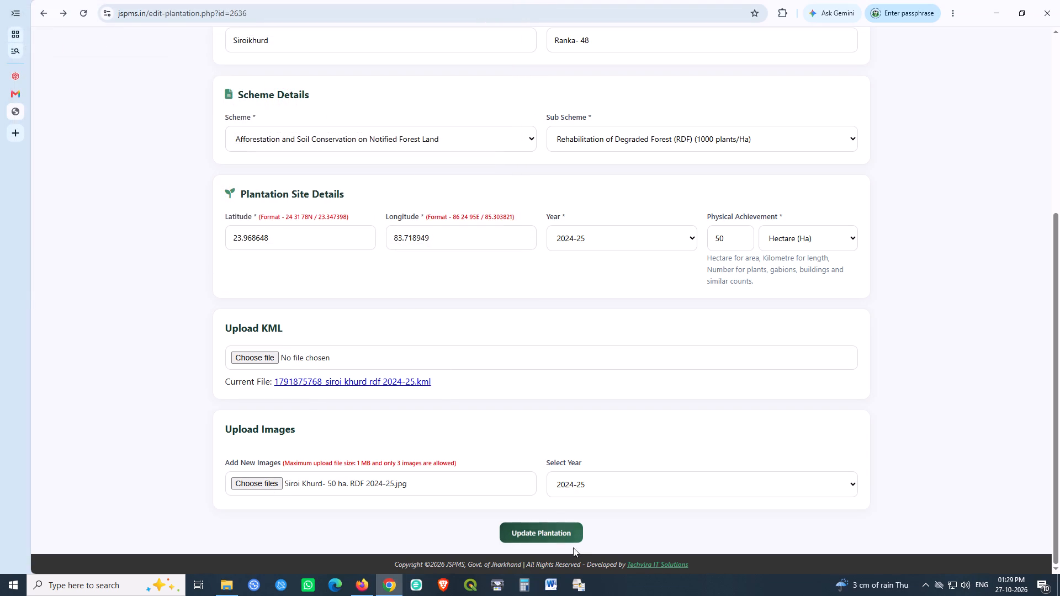
left_click(538, 536)
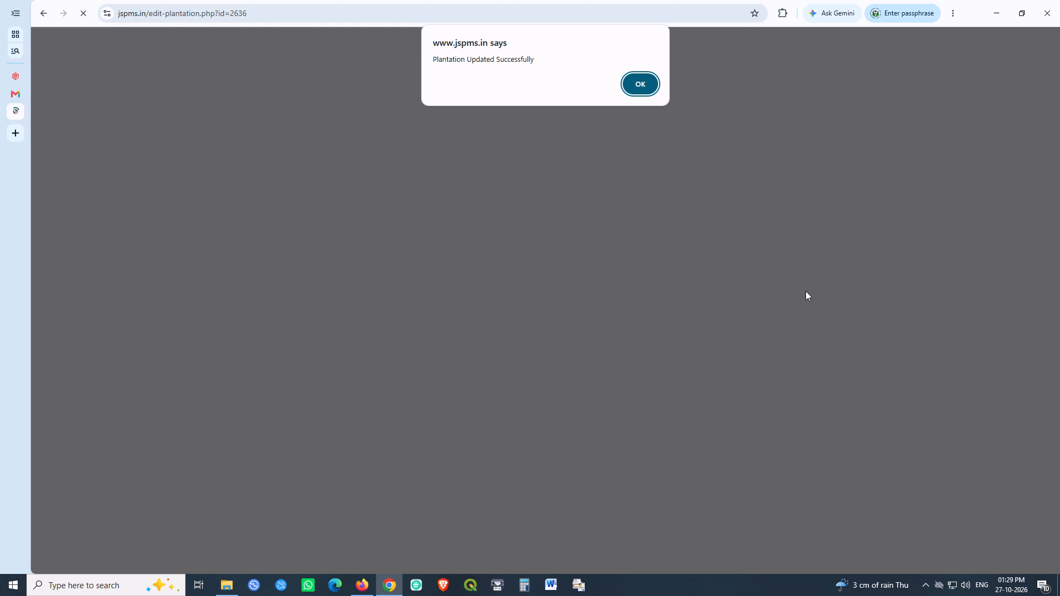
left_click(648, 84)
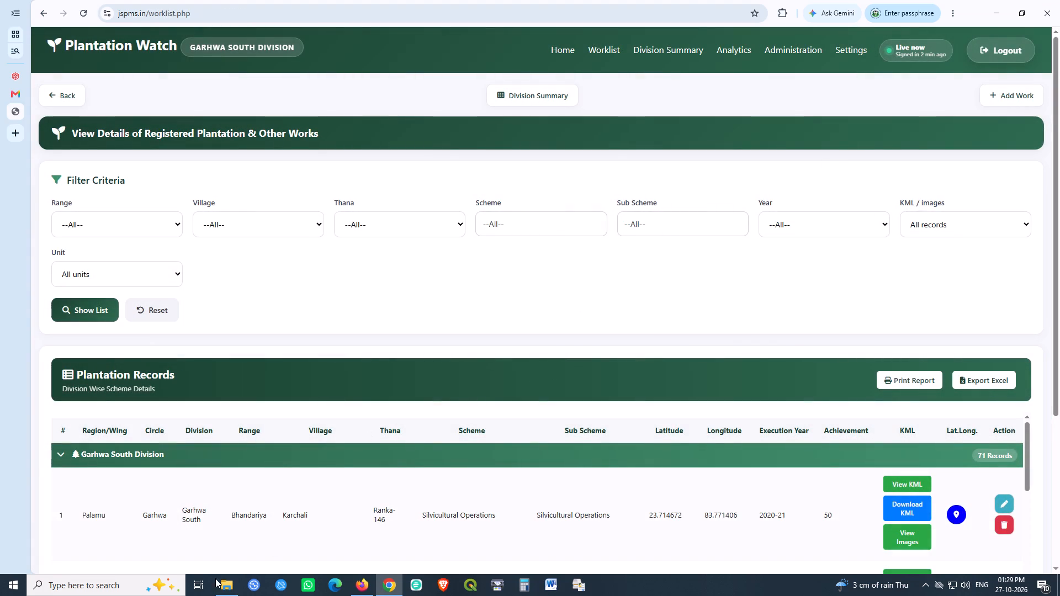
In File Explorer, move the "Siroi Khurd- 50 ha. RDF 2024-25" photo from Downloads into the "Upload Photo Plan Scheme 5 Years" folder.
left_click(227, 590)
left_click(193, 212)
left_click_drag(193, 211, 257, 184)
Create a folder named 2024-25 inside "Upload Photo Plan Scheme 5 Years", return to Downloads and minimise File Explorer.
double_click(257, 184)
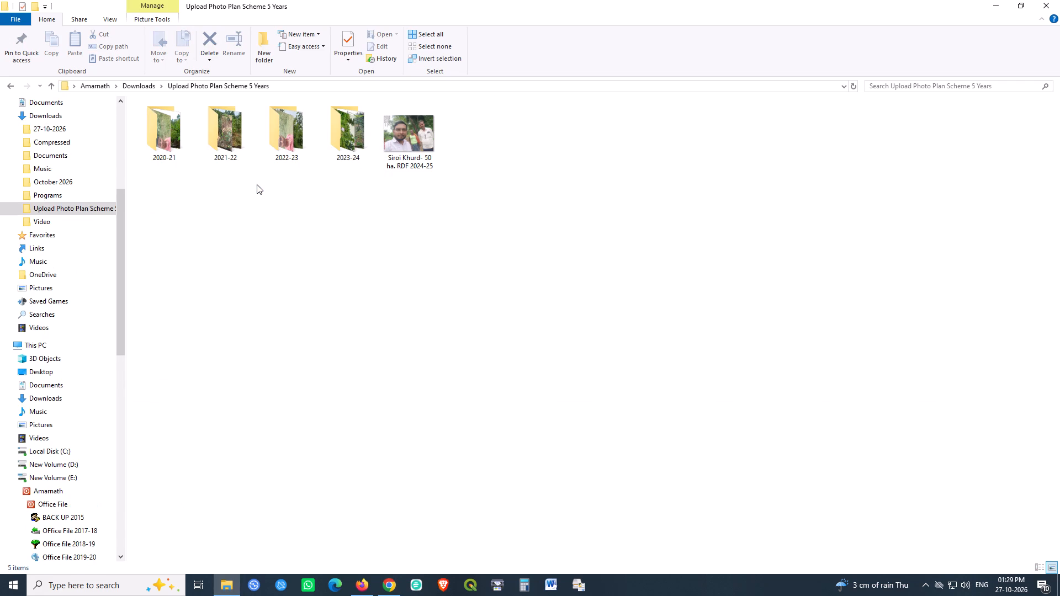
left_click(470, 338)
left_click(263, 43)
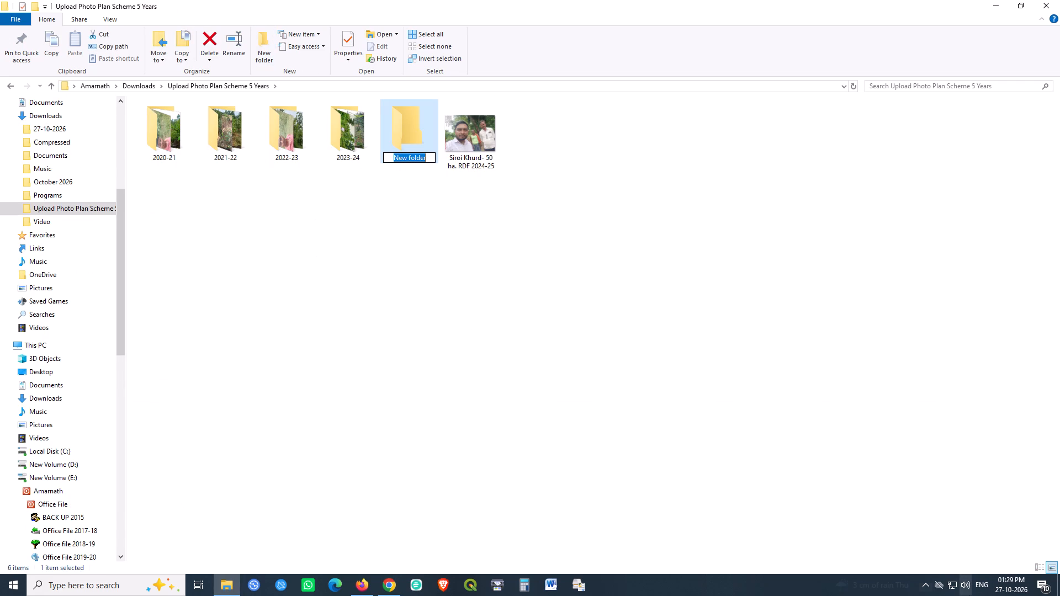
type("2024-25")
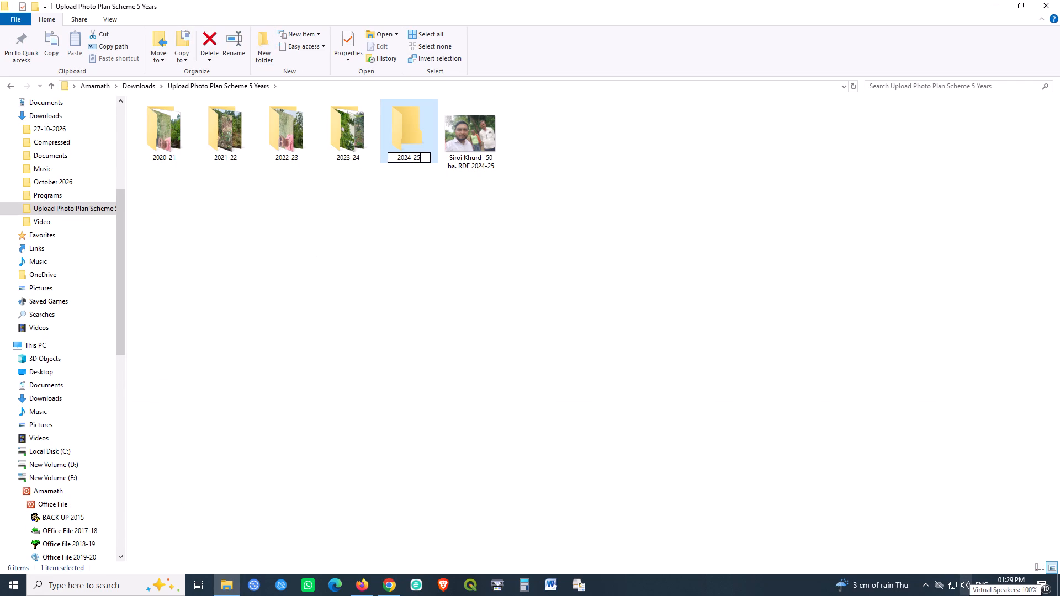
key("Return")
left_click(839, 384)
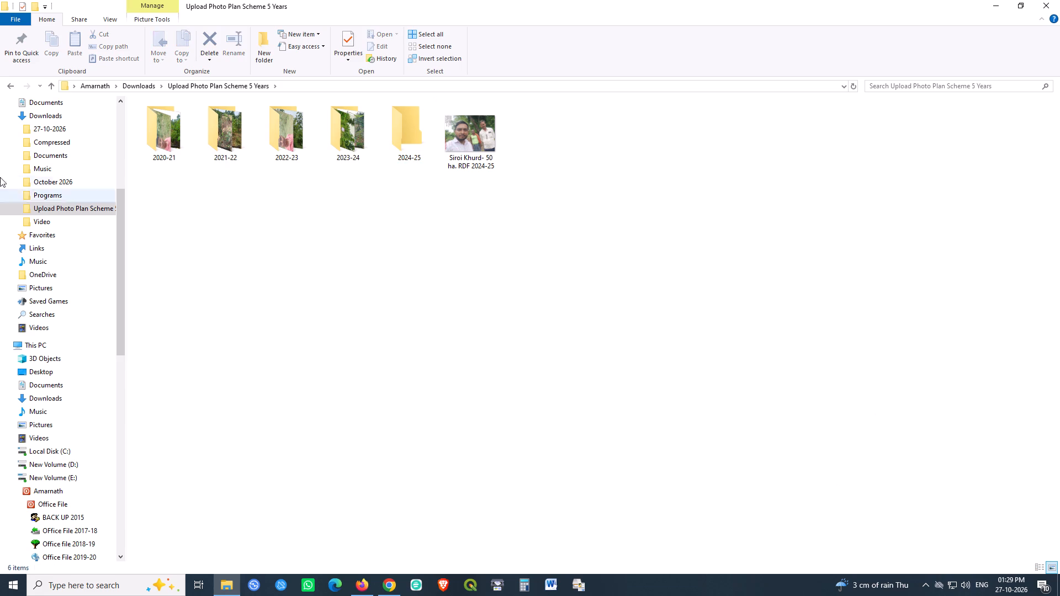
left_click(5, 85)
left_click(649, 310)
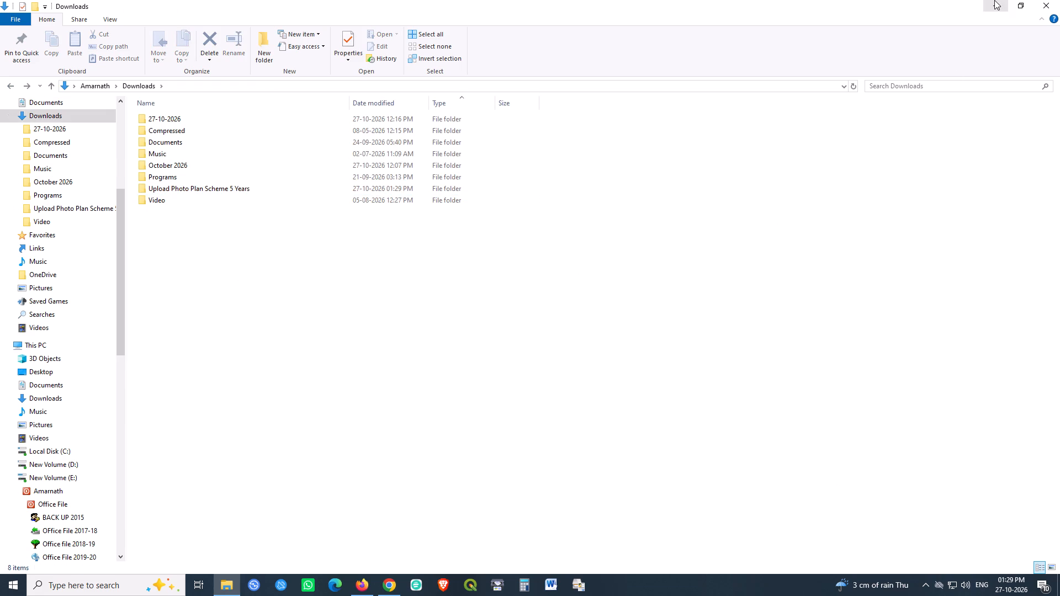
left_click(994, 0)
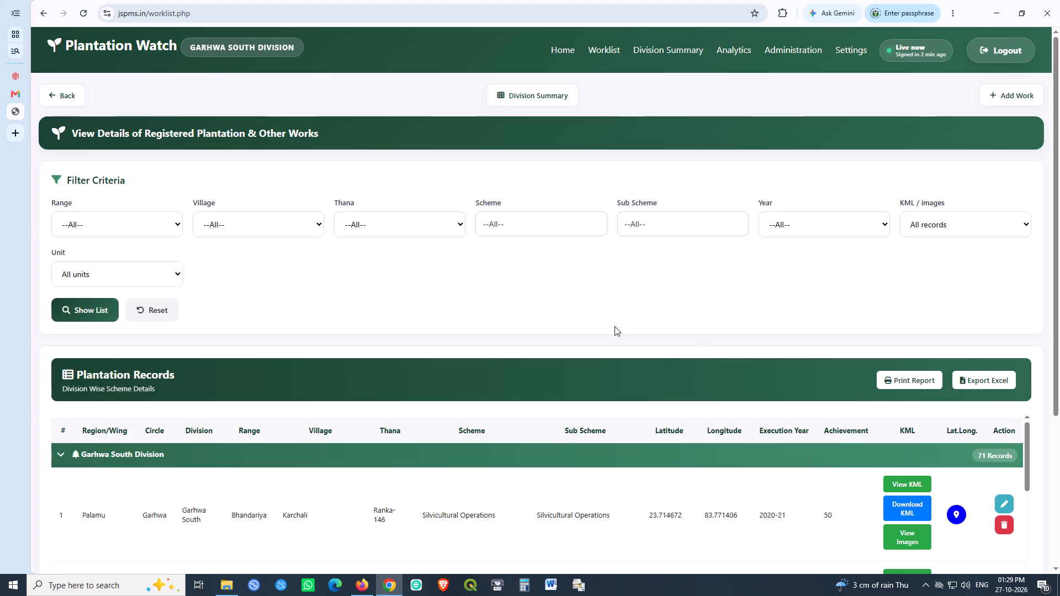
Filter the plantation worklist in Chrome to show the 2024-25 records.
left_click(786, 207)
left_click(789, 214)
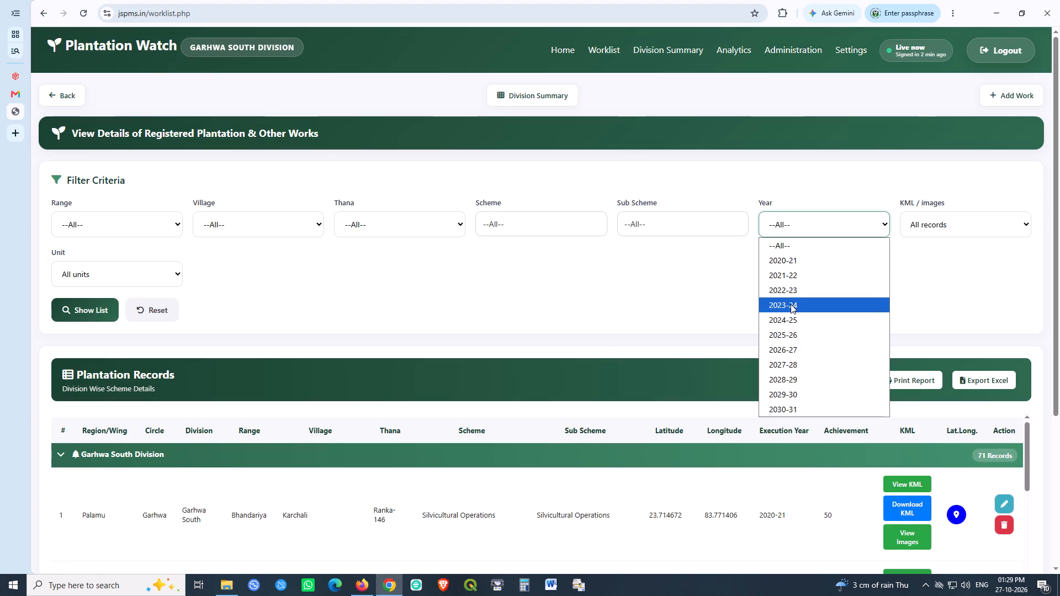
left_click(791, 321)
left_click(71, 308)
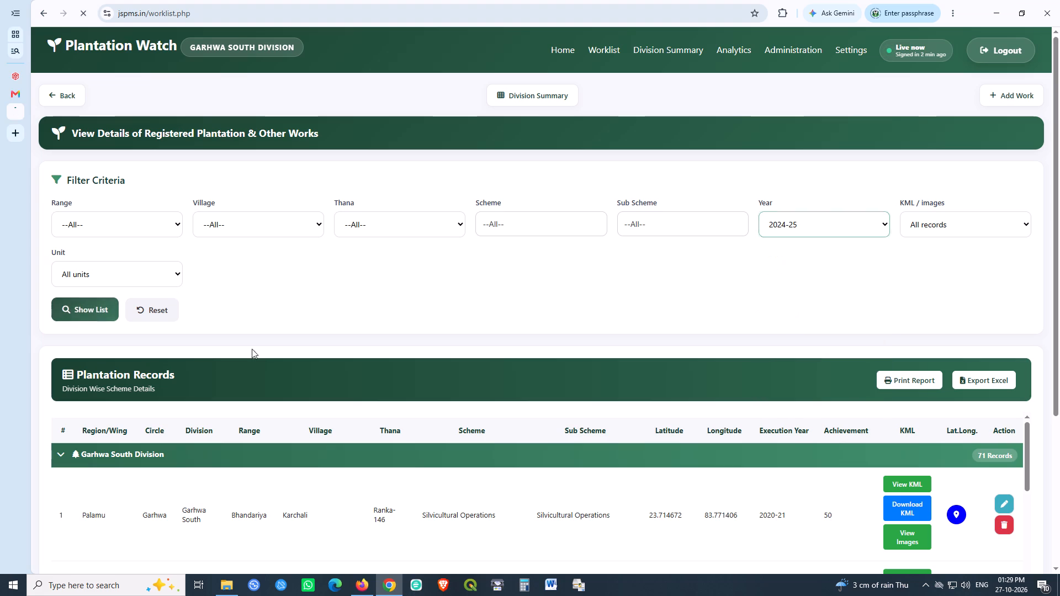
Open the Hetarkala record, Rehabilitation of Degraded Forest (RDF), for editing and set its physical achievement unit to Hectare (Ha).
scroll(728, 424, "down", 16)
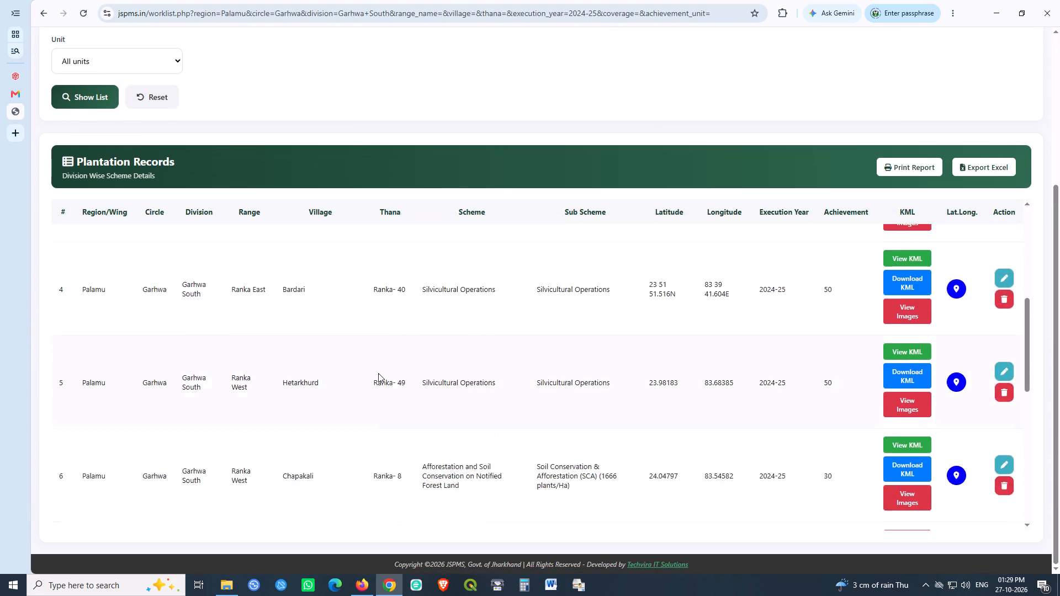
scroll(378, 373, "down", 9)
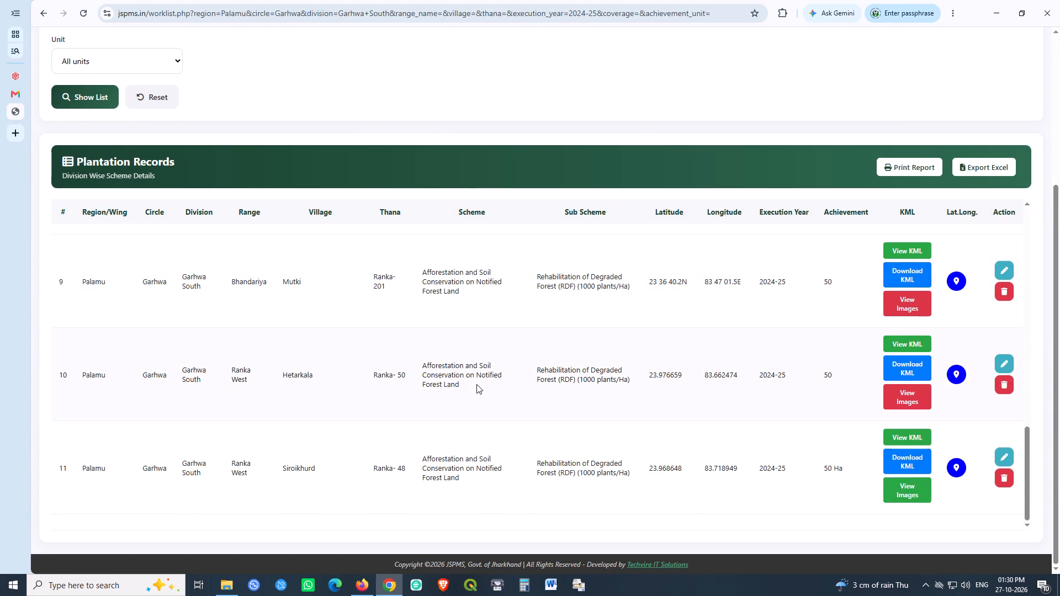
left_click(1003, 364)
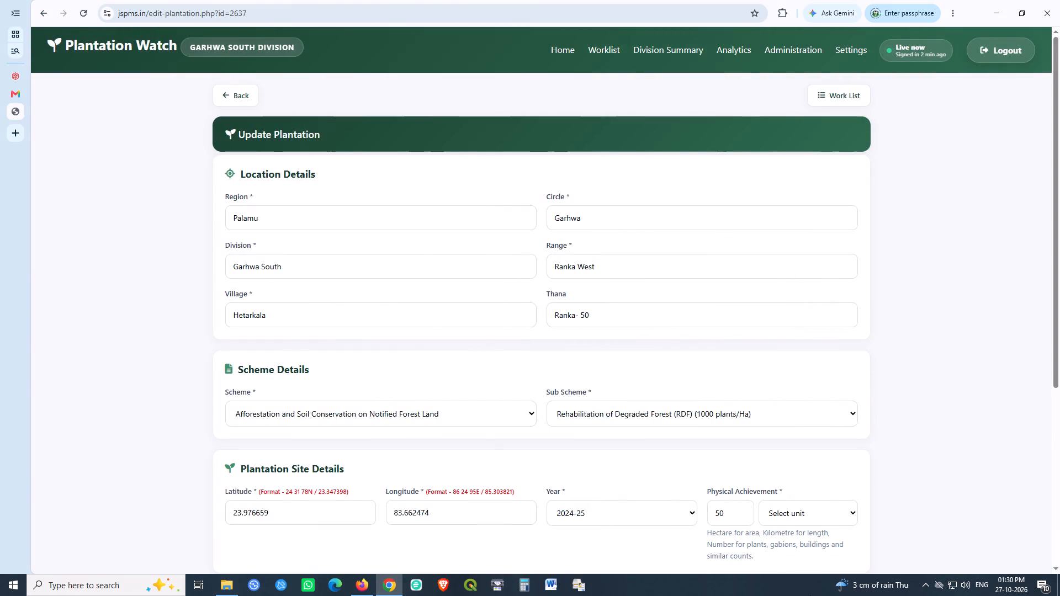
left_click(818, 521)
left_click(792, 458)
left_click(931, 414)
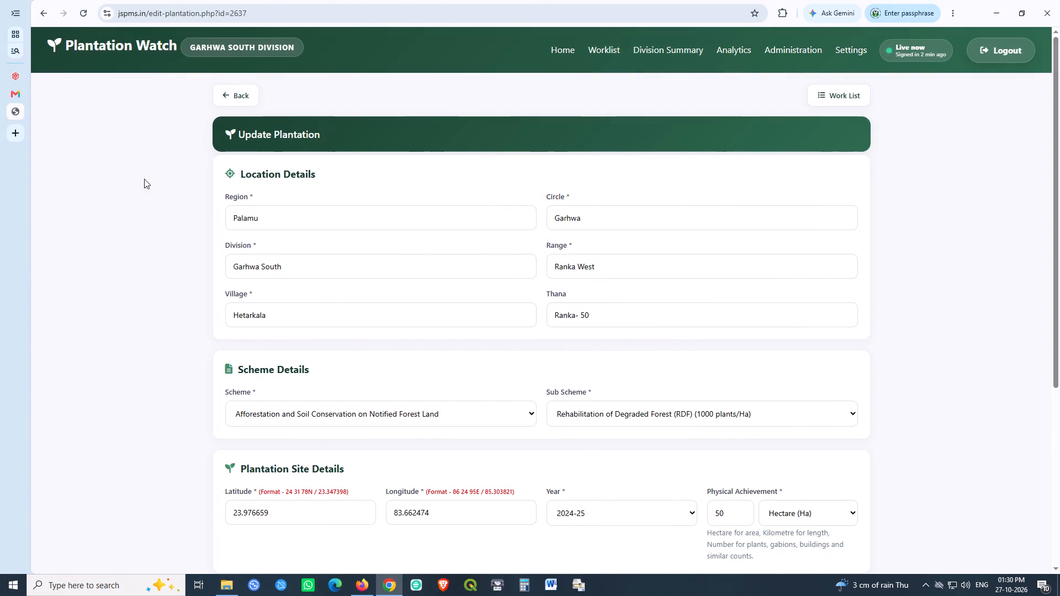
scroll(576, 395, "down", 5)
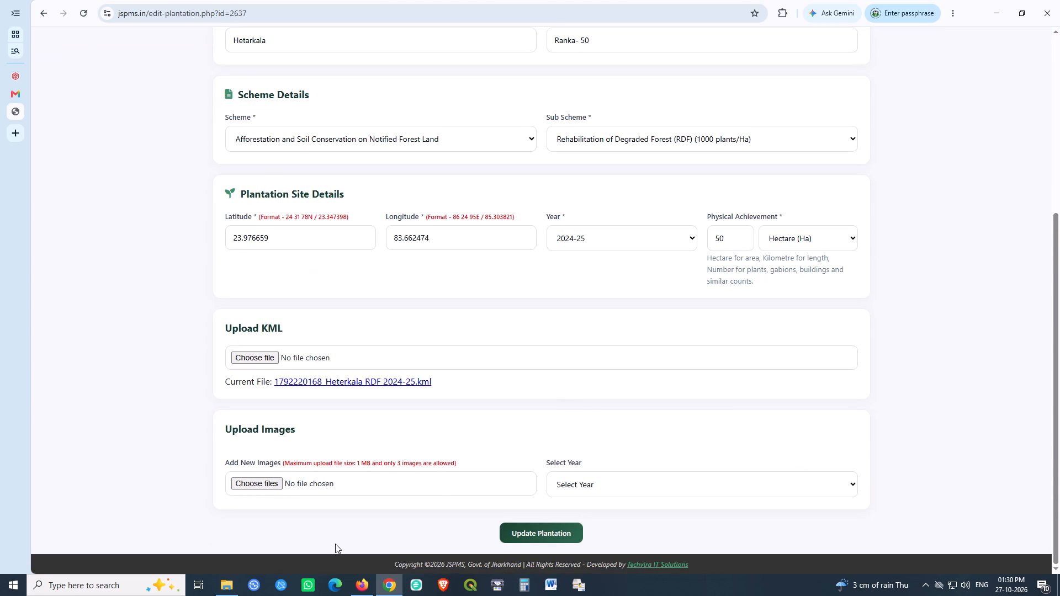
Switch to the Plan plantations (Responses) sheet in Firefox and search it for "hetar".
left_click(358, 580)
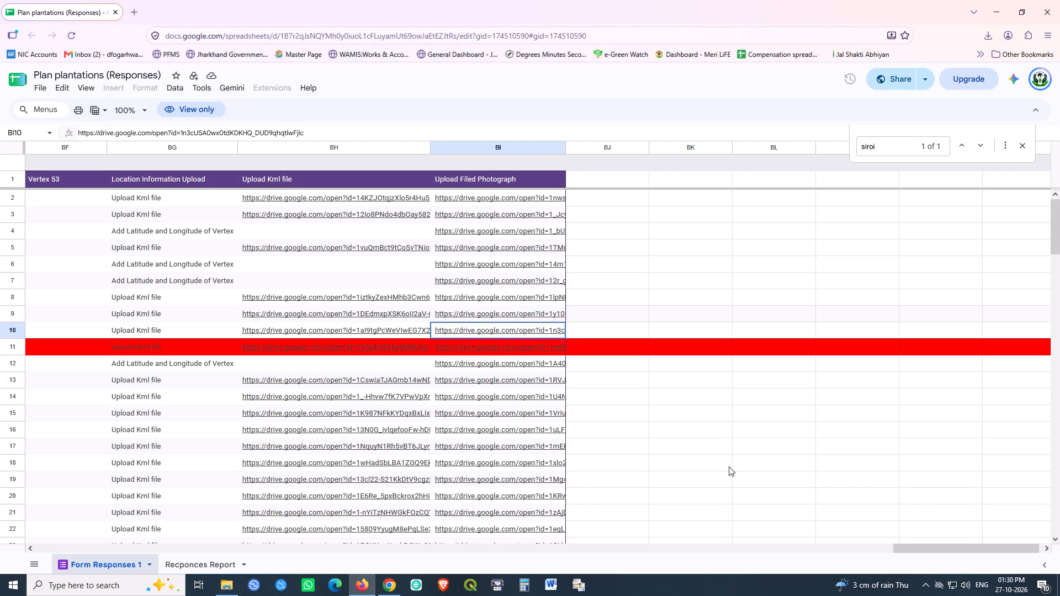
left_click_drag(982, 547, 0, 516)
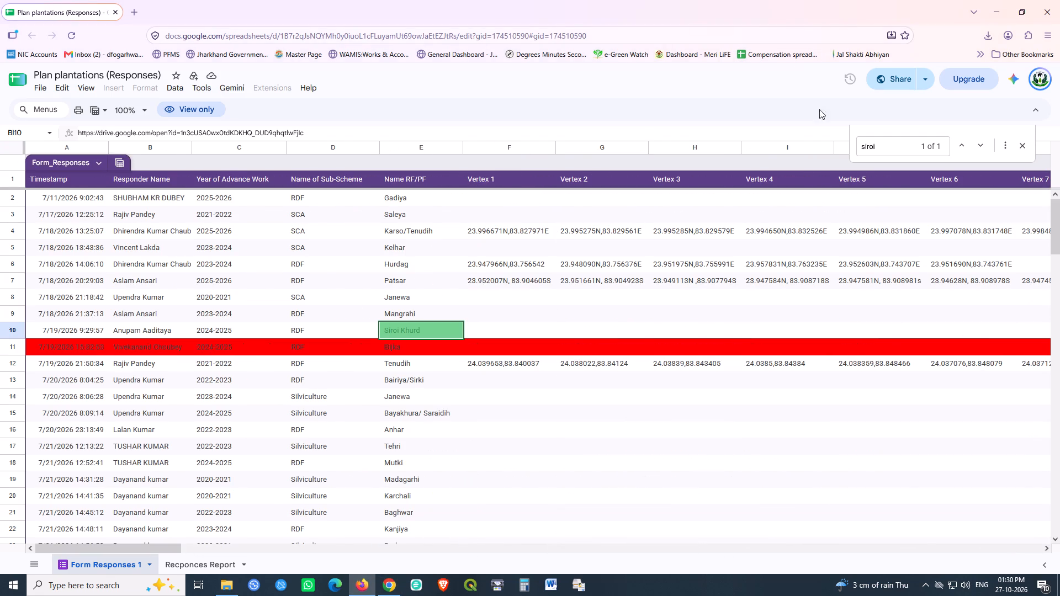
left_click_drag(892, 146, 716, 146)
type("hetar")
key("Return")
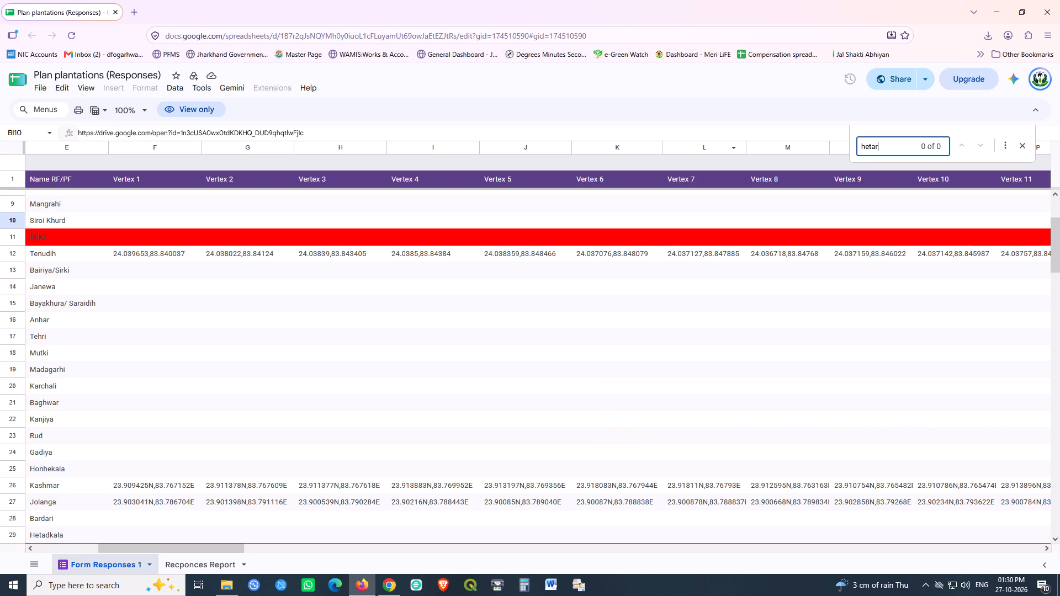
key("BackSpace")
key("BackSpace")
key("BackSpace")
key("BackSpace")
key("BackSpace")
key("BackSpace")
key("BackSpace")
key("BackSpace")
key("BackSpace")
key("BackSpace")
key("BackSpace")
key("BackSpace")
key("BackSpace")
key("BackSpace")
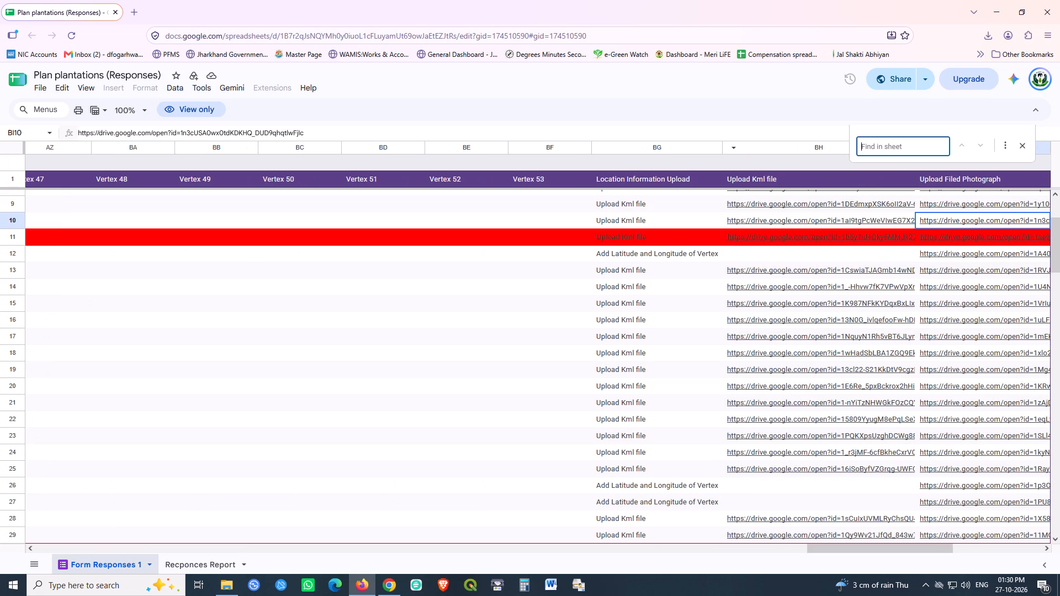
type("hetar")
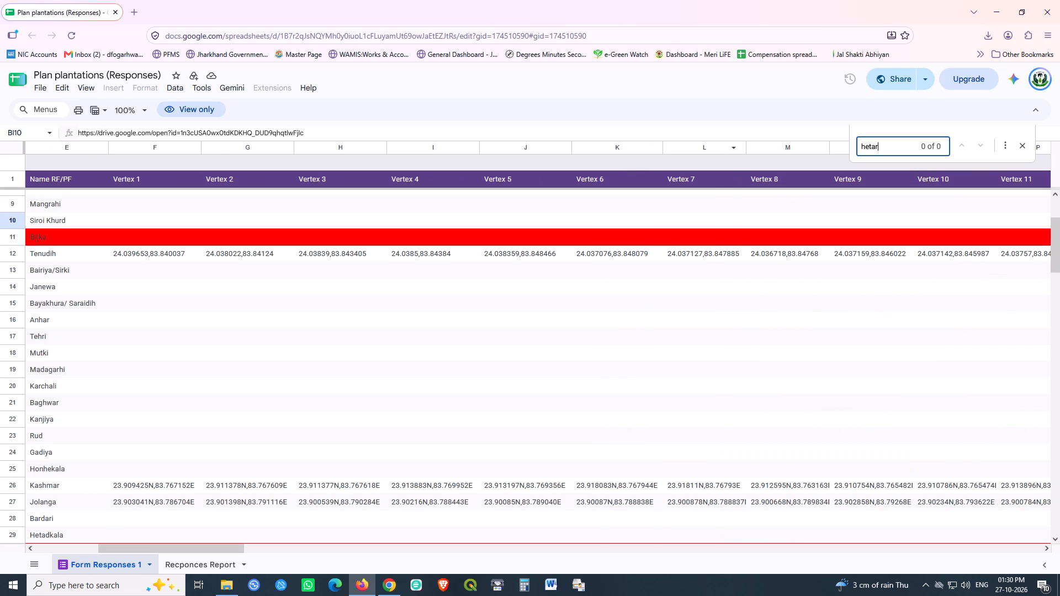
Shorten the search term to "heta" and select the entire 2024-2025 RDF row for Hetadkala.
key("BackSpace")
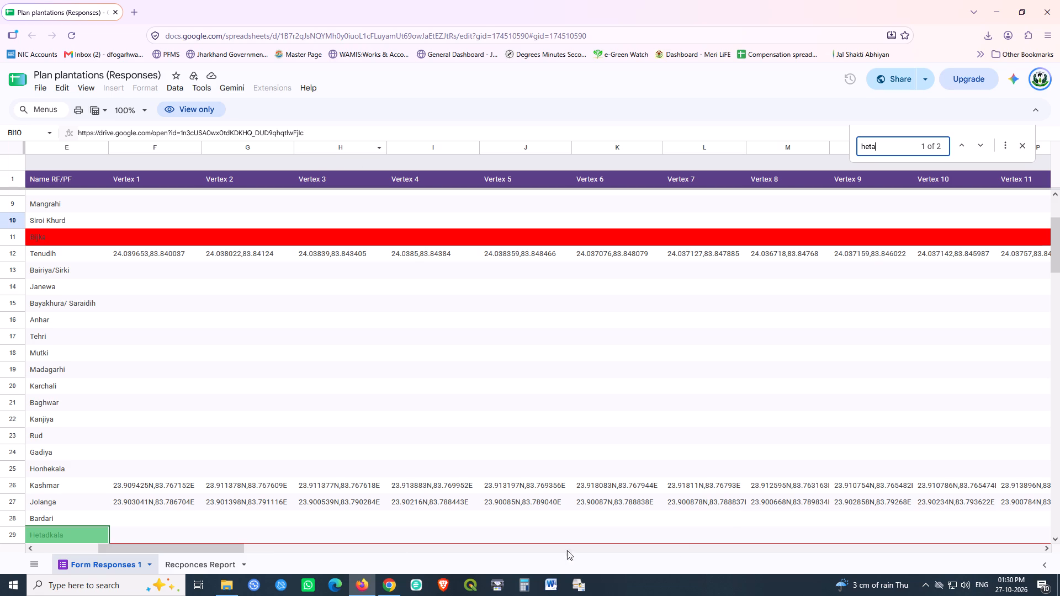
left_click_drag(164, 551, 61, 553)
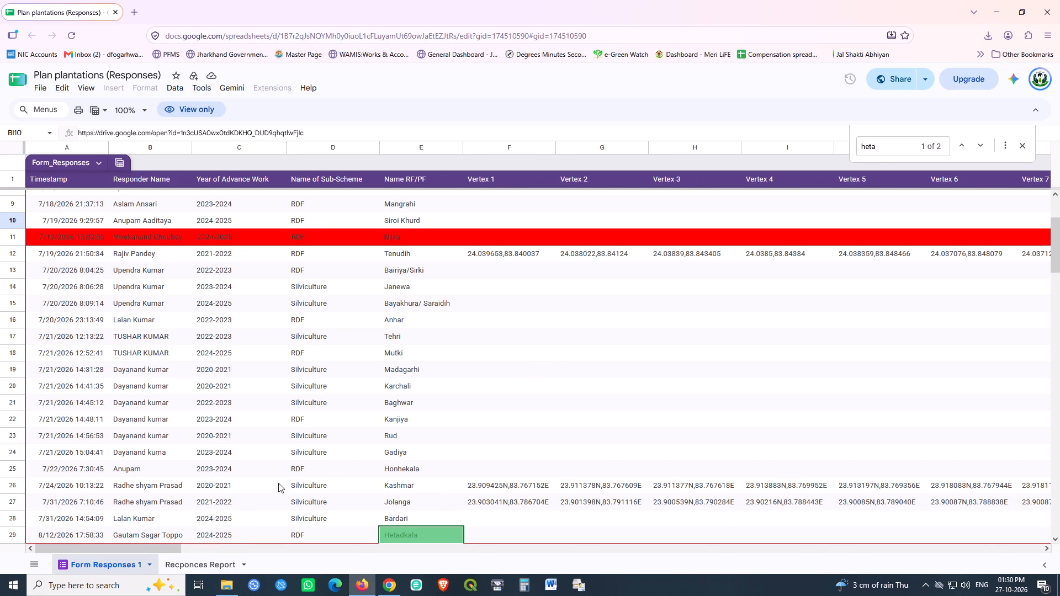
scroll(267, 480, "down", 2)
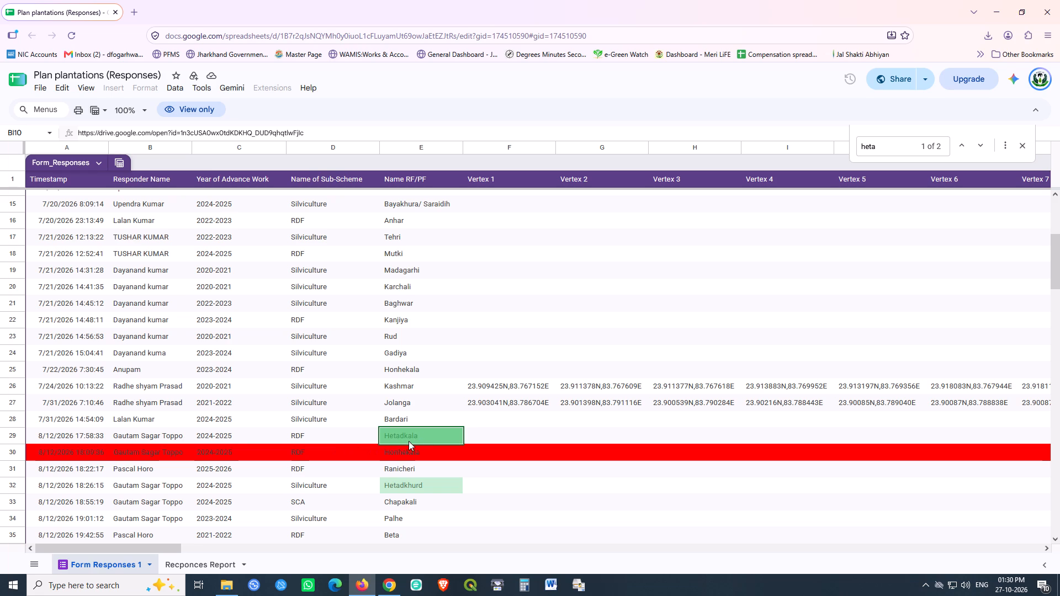
left_click(8, 434)
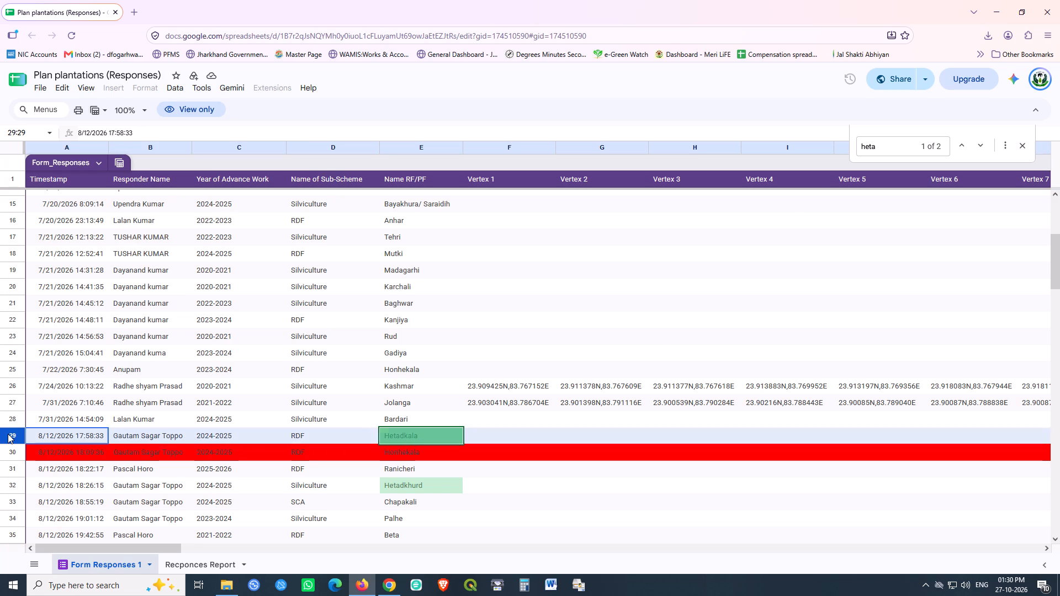
Open the field photograph linked in the Hetadkala 2024-2025 RDF row, download it, and return to the plantation form in Chrome.
left_click_drag(173, 548, 444, 557)
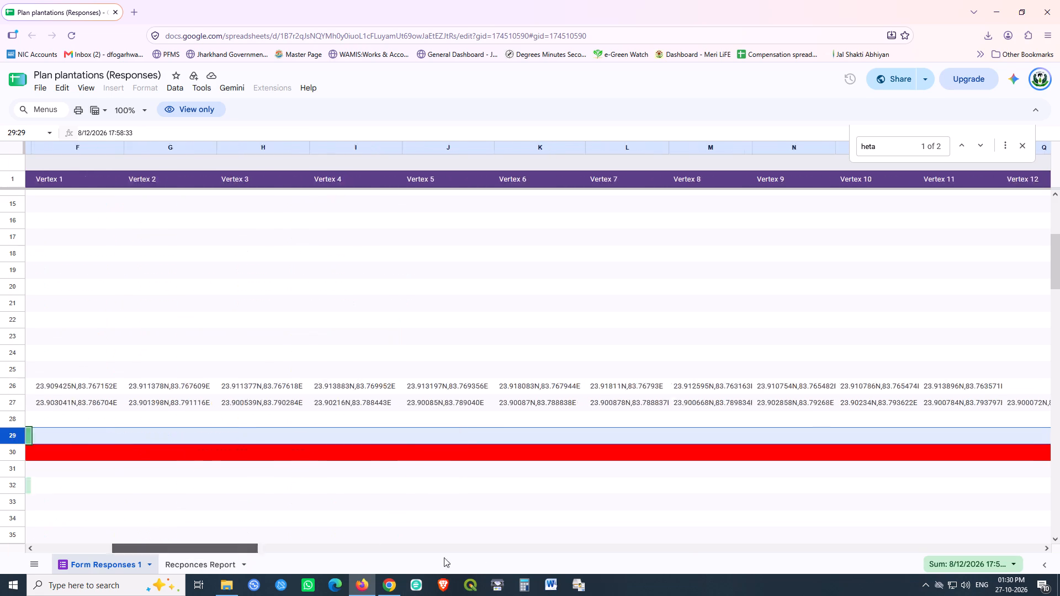
left_click_drag(444, 557, 988, 565)
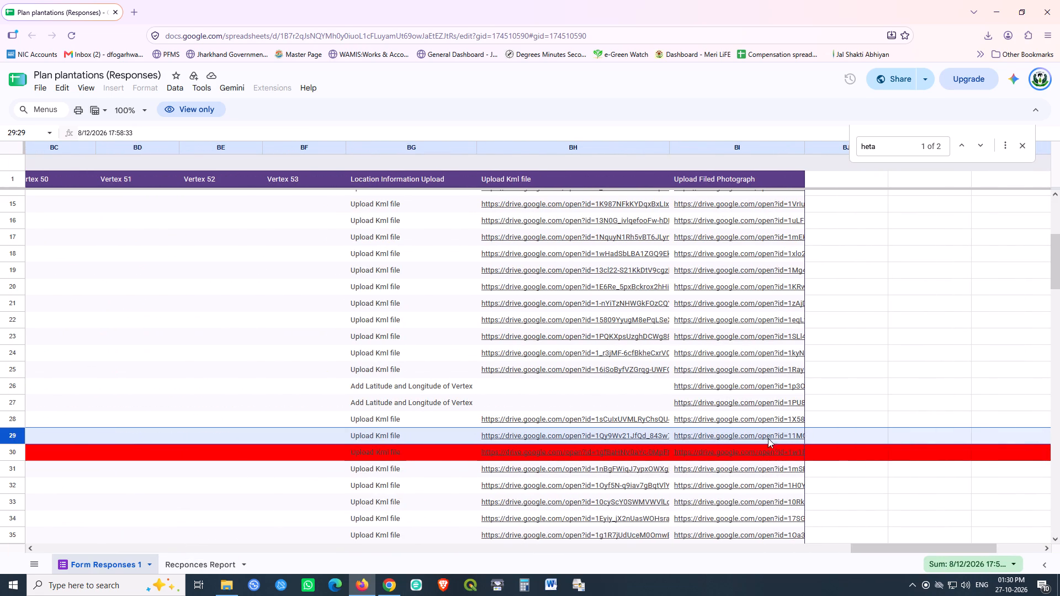
left_click(764, 436)
left_click(744, 460)
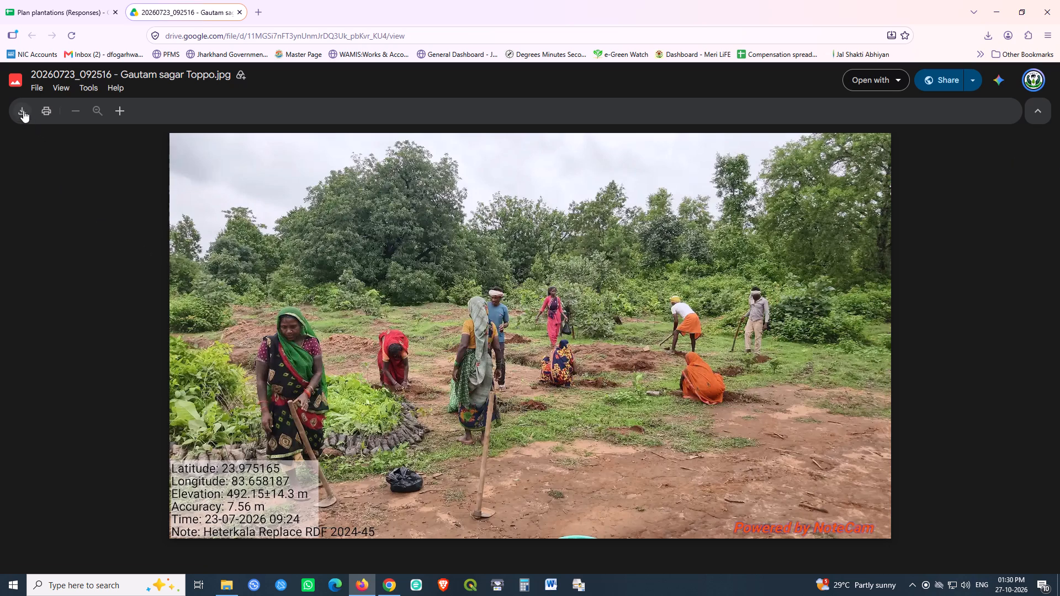
left_click(23, 110)
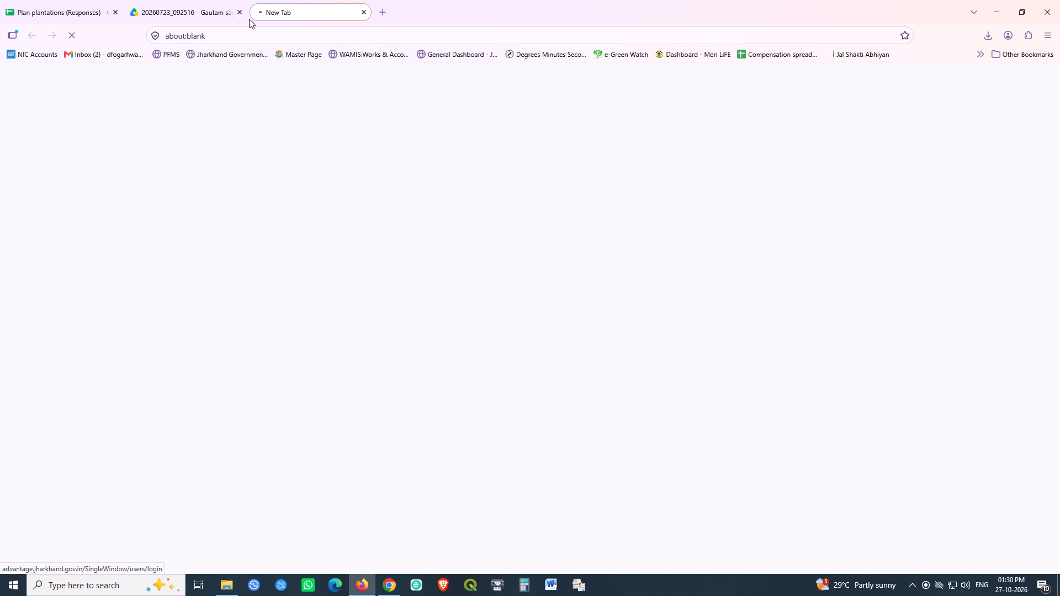
left_click(238, 8)
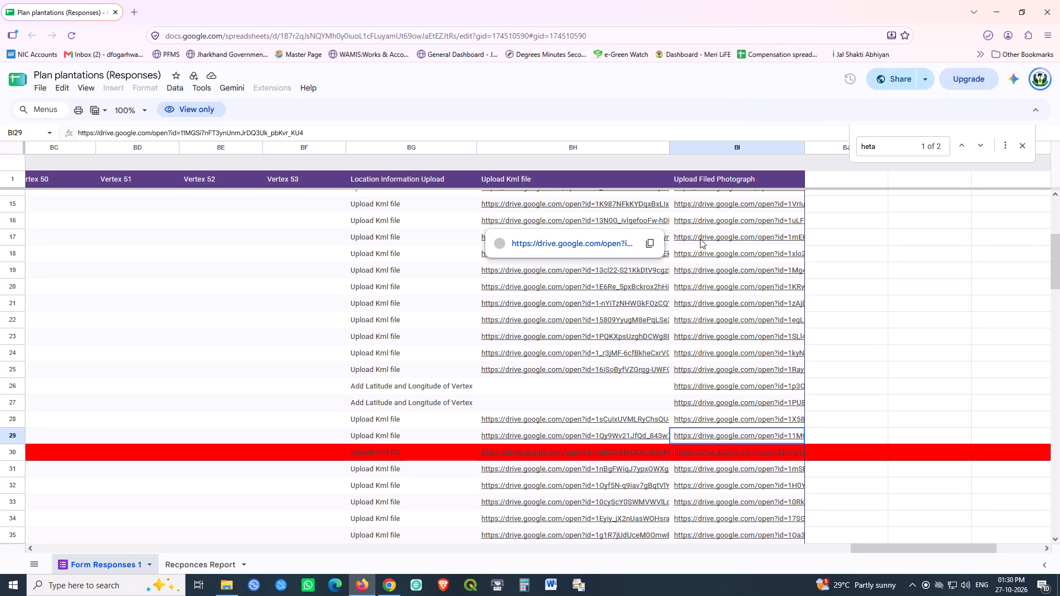
left_click(990, 6)
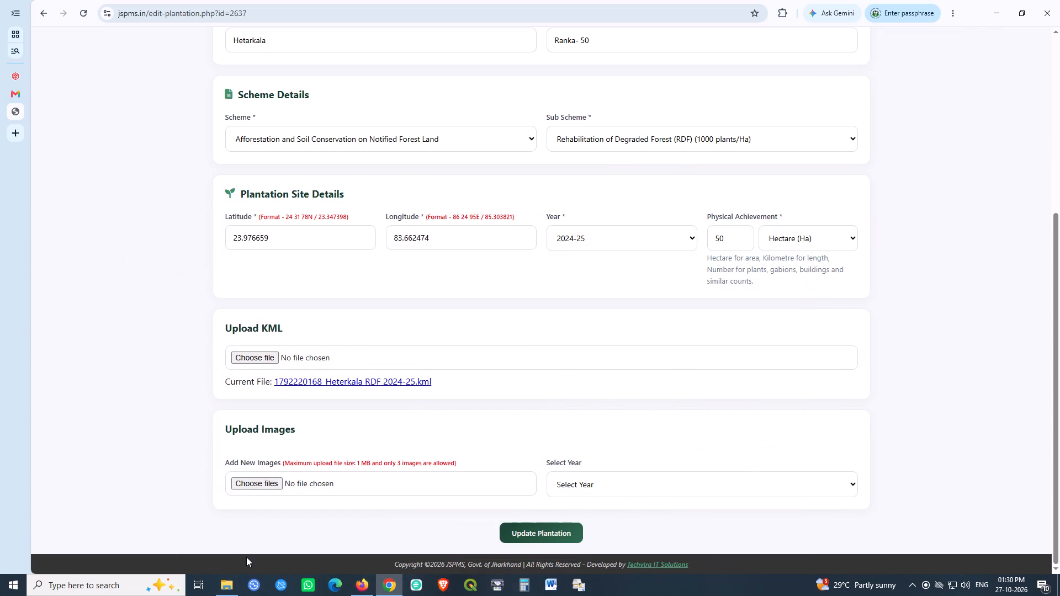
Open the downloaded photo from the Downloads folder, resize it to the Document - Large preset (1024 x 576 pixels), and save it.
left_click(227, 586)
triple_click(225, 212)
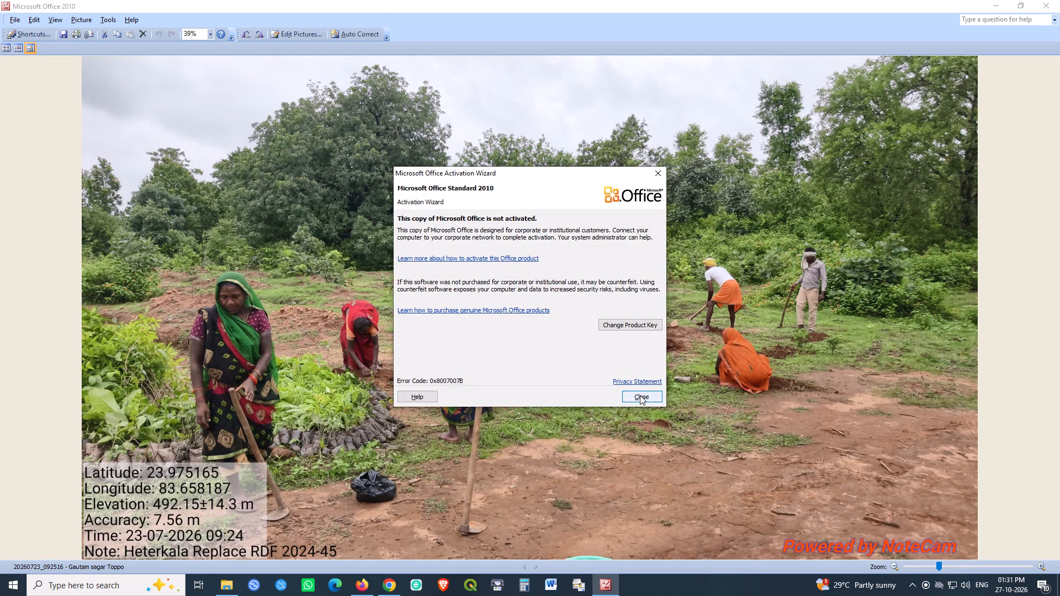
left_click(640, 395)
left_click(291, 41)
left_click(298, 26)
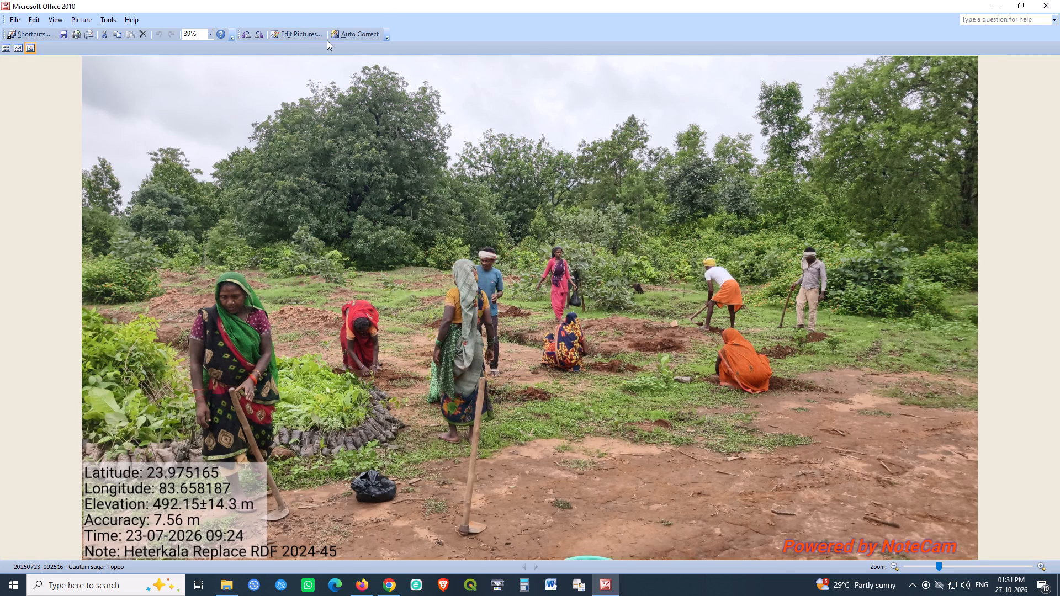
left_click(312, 31)
left_click(979, 233)
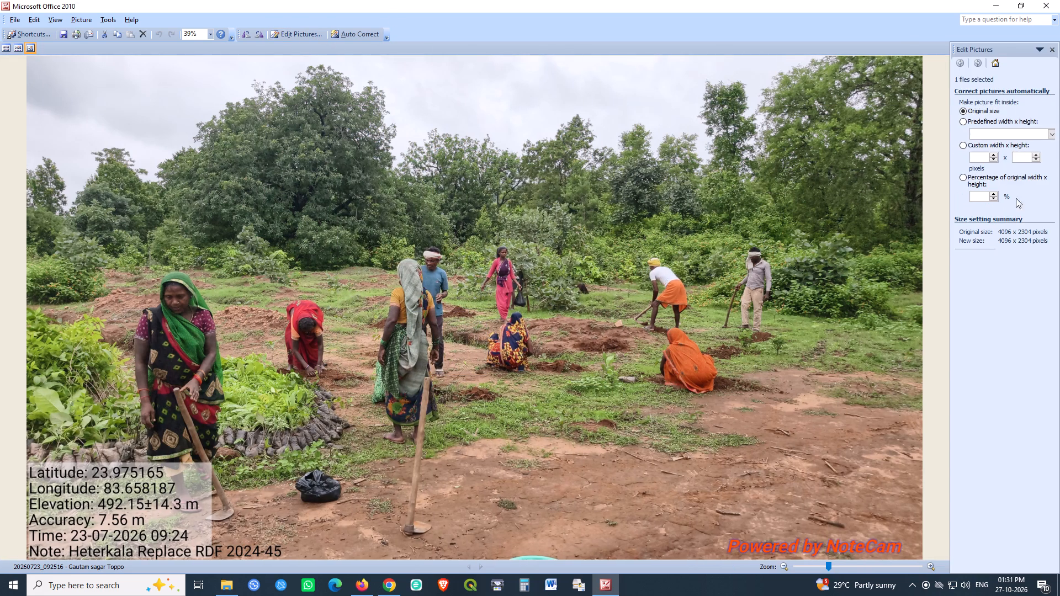
left_click(1020, 130)
left_click(1001, 145)
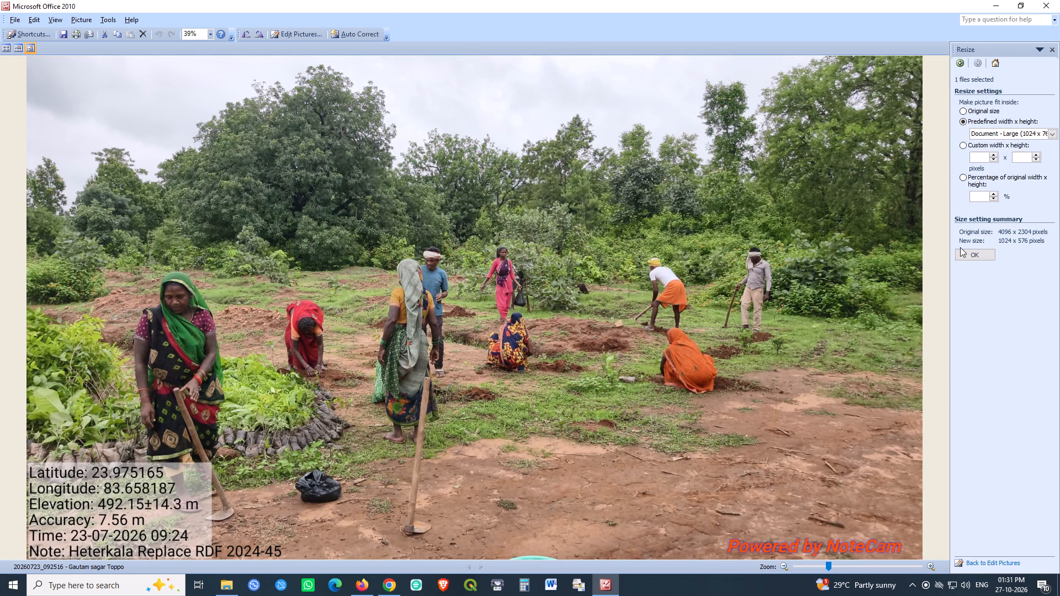
left_click(974, 258)
key("ctrl+s")
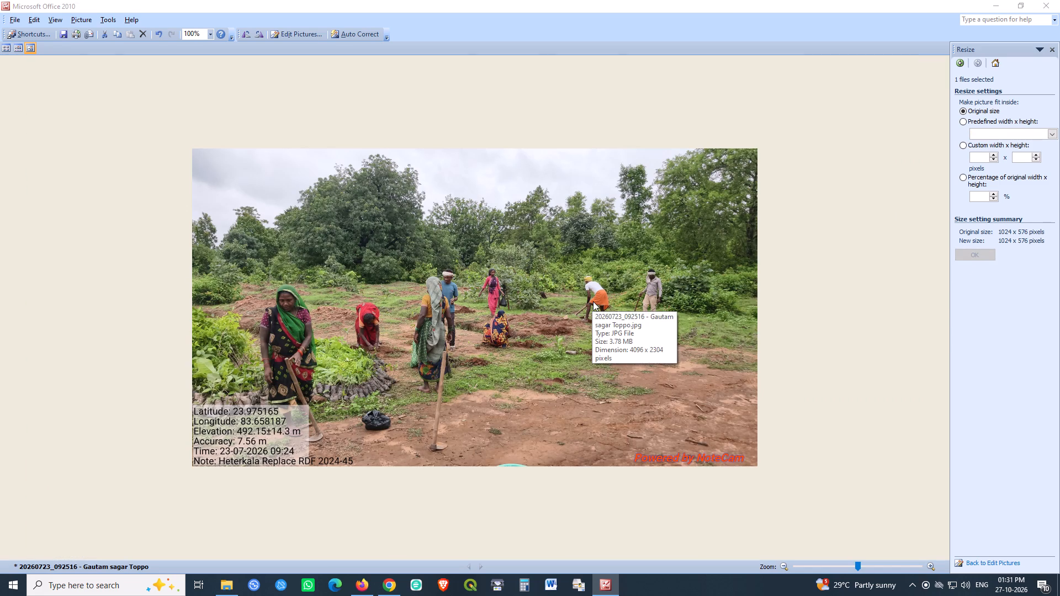
left_click(1048, 4)
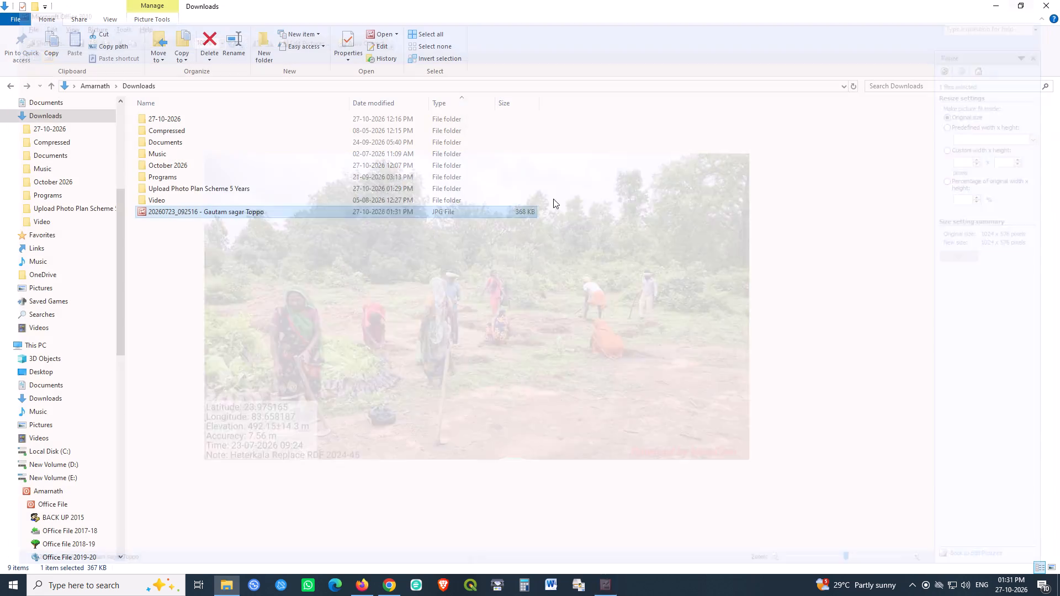
Rename the resized photo in the Downloads folder as "Hetarkala- 50 ha. RDF 2024-25".
key("F2")
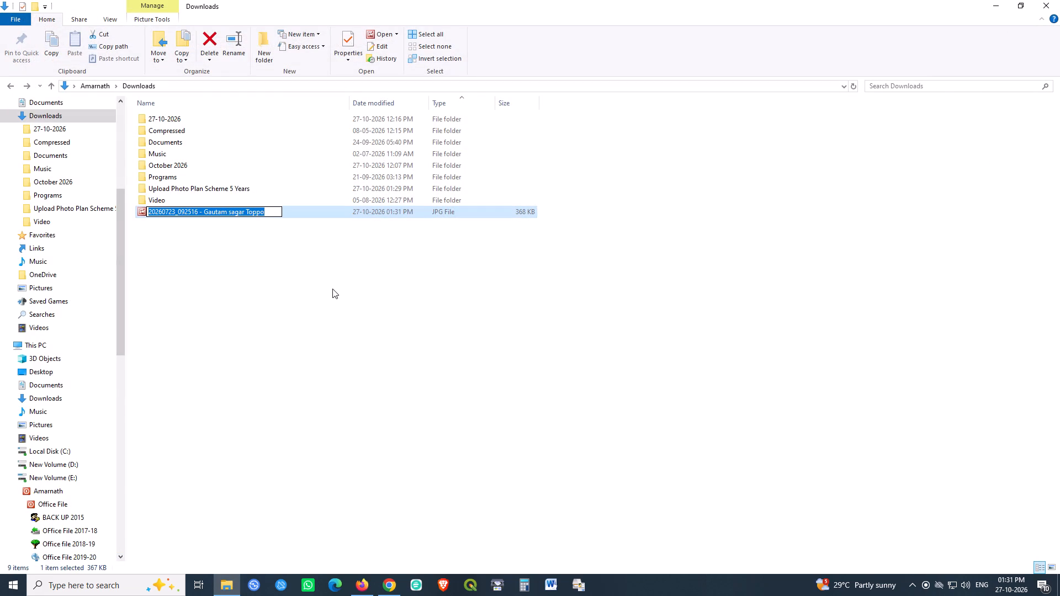
type("Hetar")
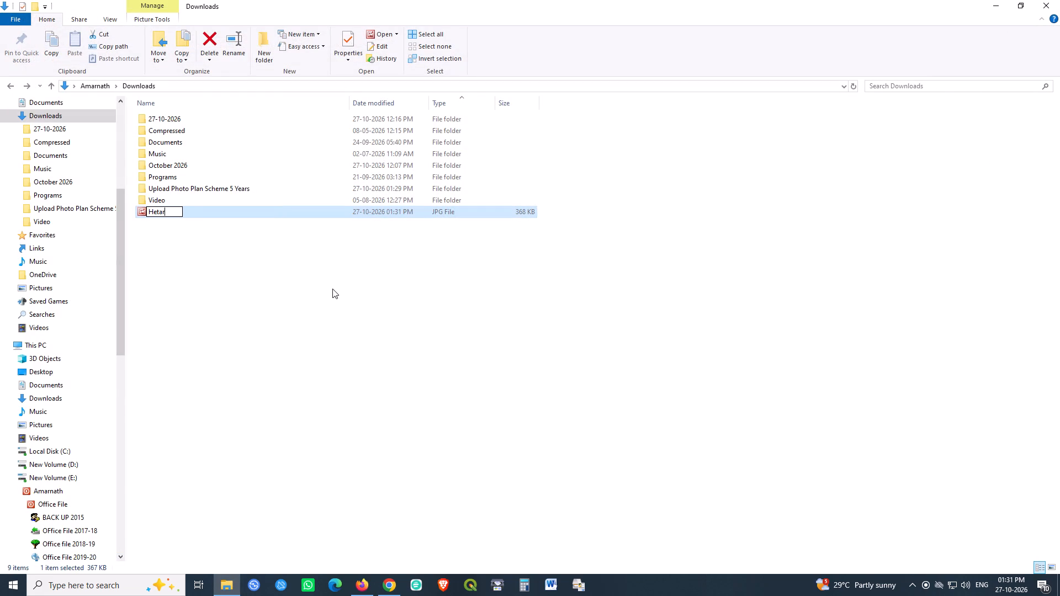
type("kala")
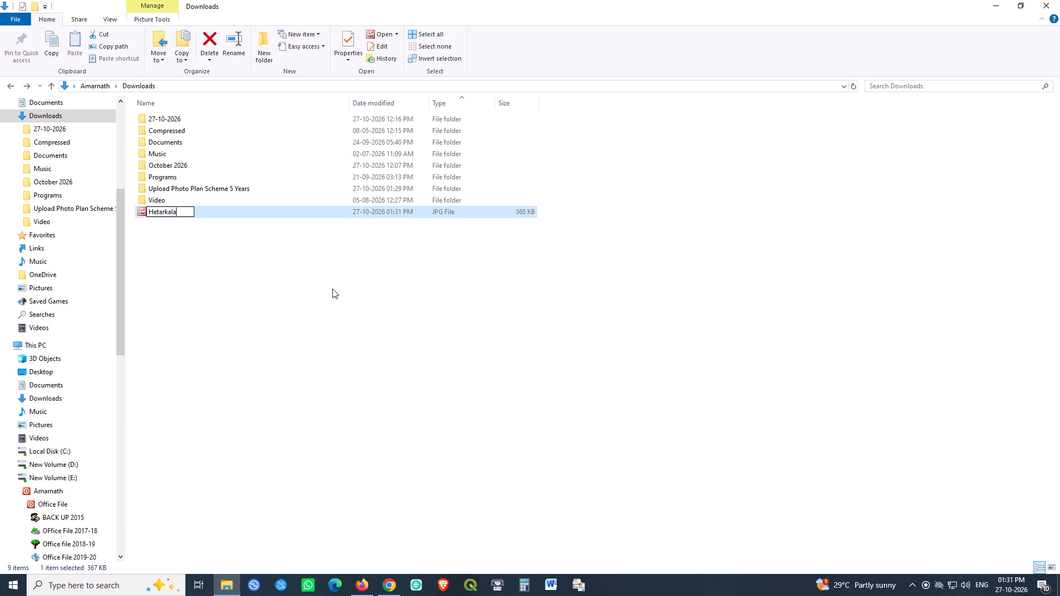
type("- 50 h.")
key("BackSpace")
type("a.")
key("space")
type("RDF")
key("space")
type("2024-25")
key("Return")
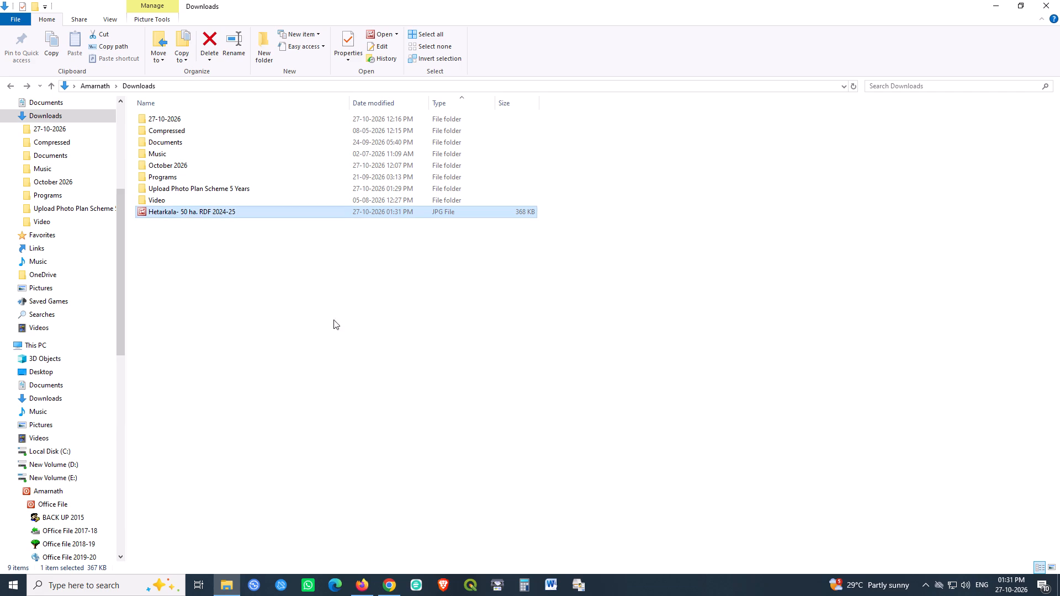
In Chrome, attach the "Hetarkala- 50 ha. RDF 2024-25" photo to the Hetarkala record with image year 2024-25 and submit the update.
left_click(386, 586)
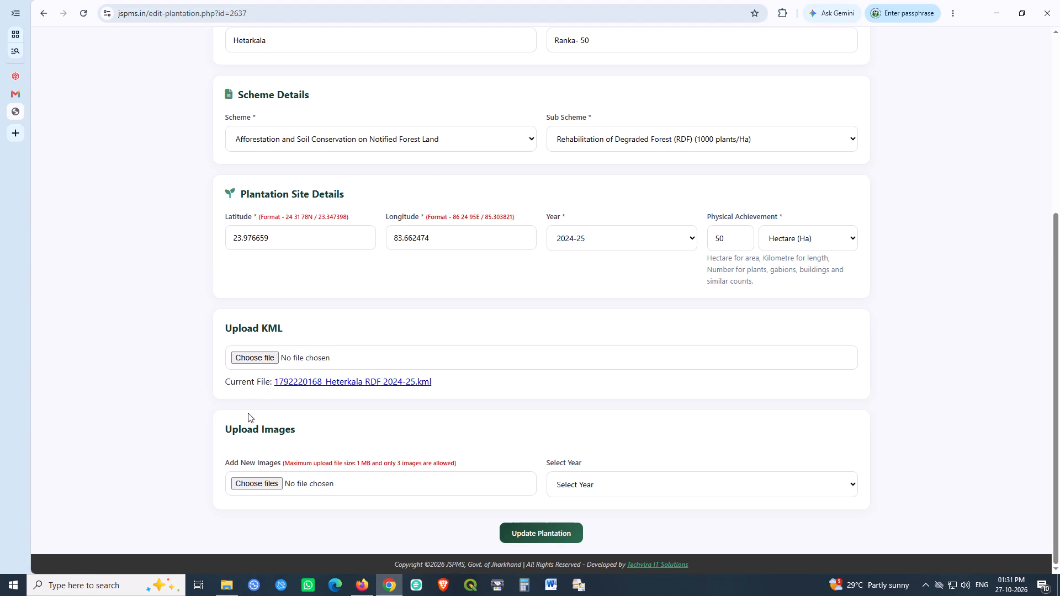
left_click(258, 481)
left_click(224, 116)
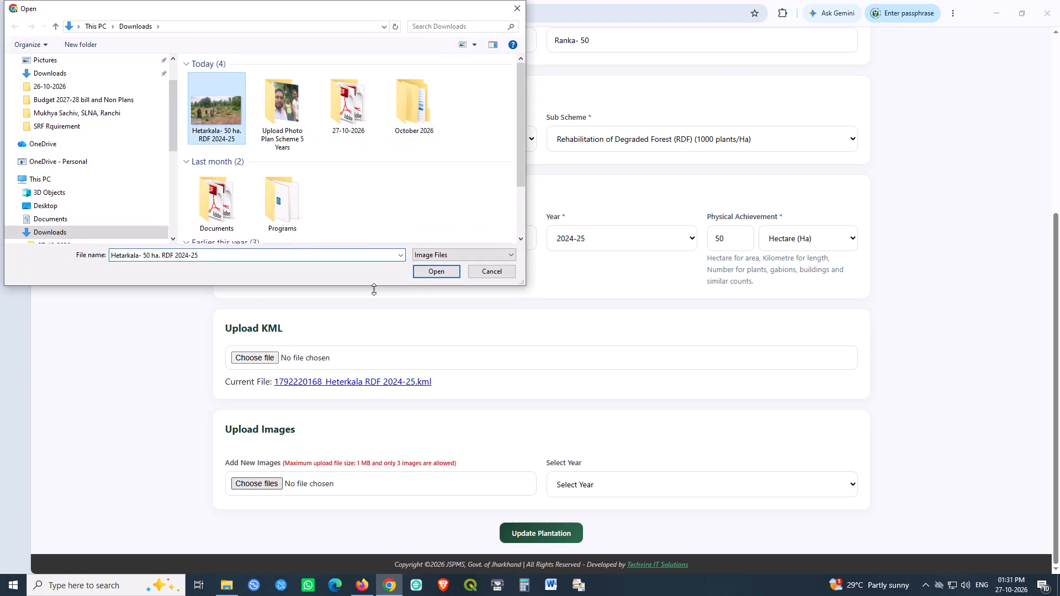
left_click(420, 276)
left_click(603, 487)
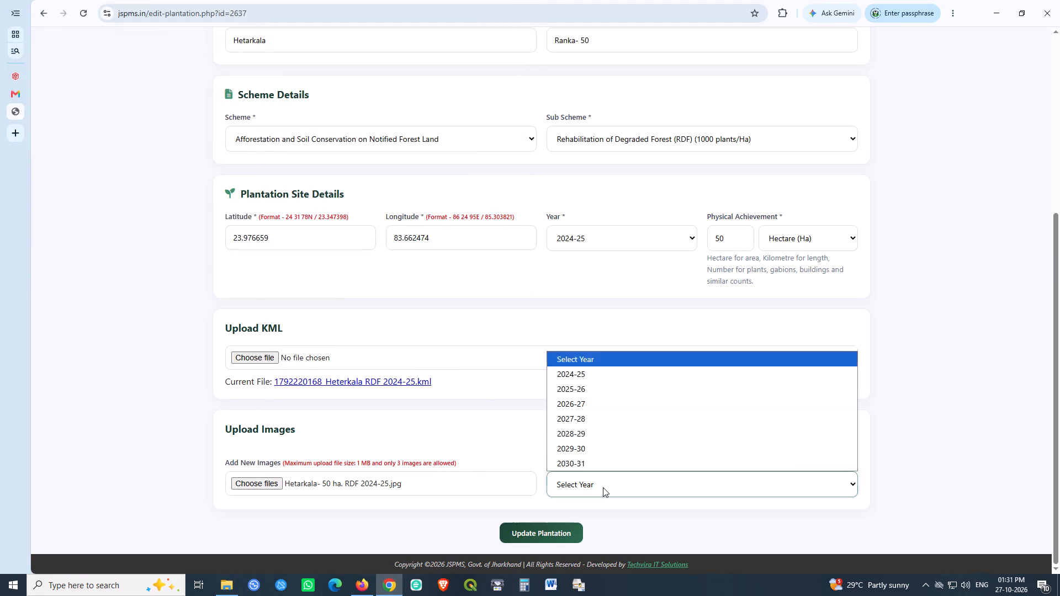
left_click(595, 371)
left_click(541, 534)
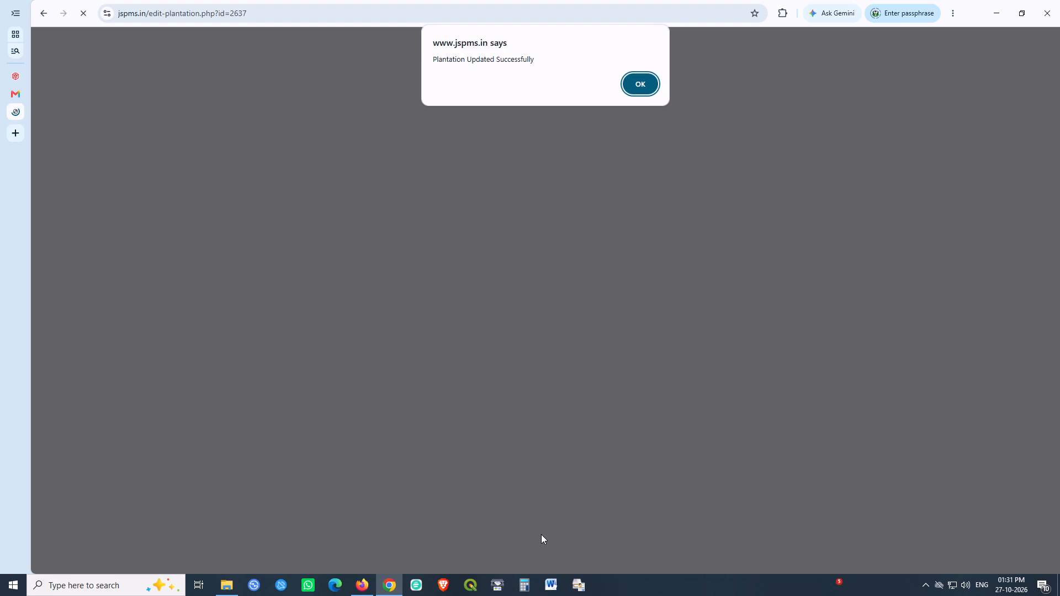
left_click(648, 80)
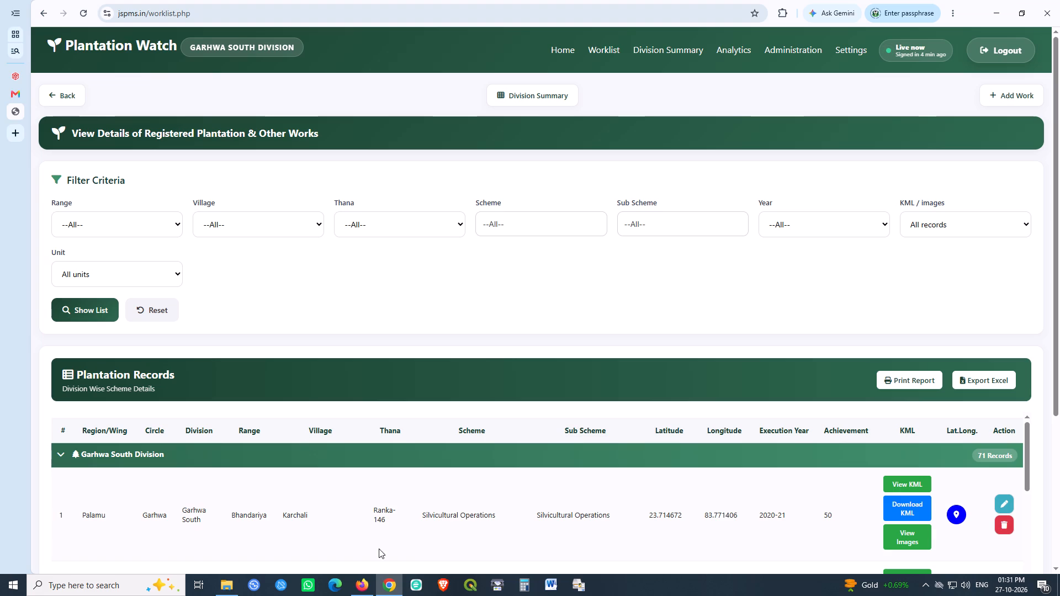
Switch to the Canon IJ Scan Utility and scan the placed sheet as a document with the CanoScan LiDE 300.
left_click(584, 586)
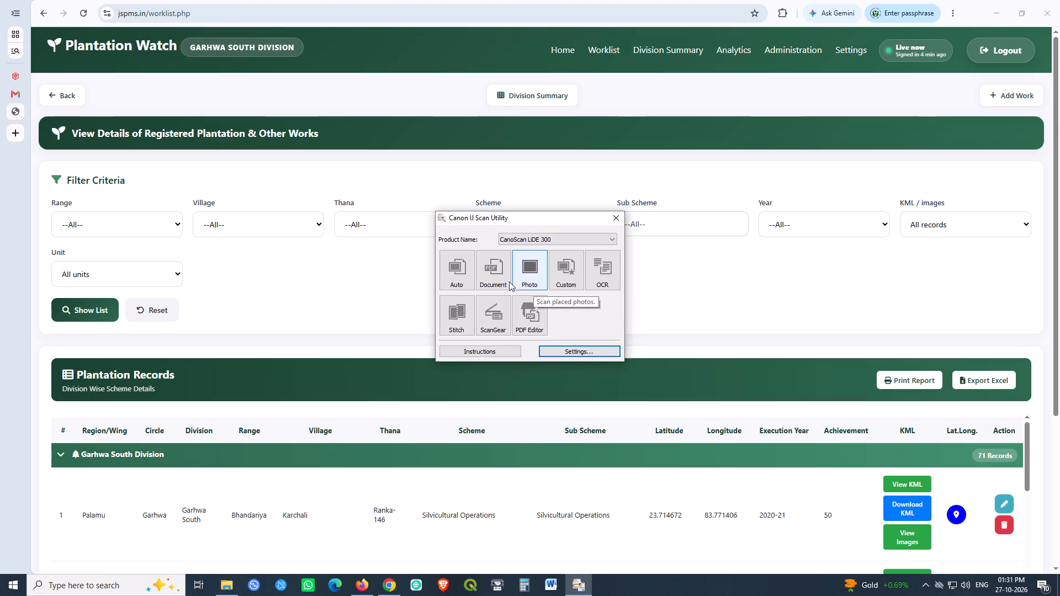
left_click(501, 266)
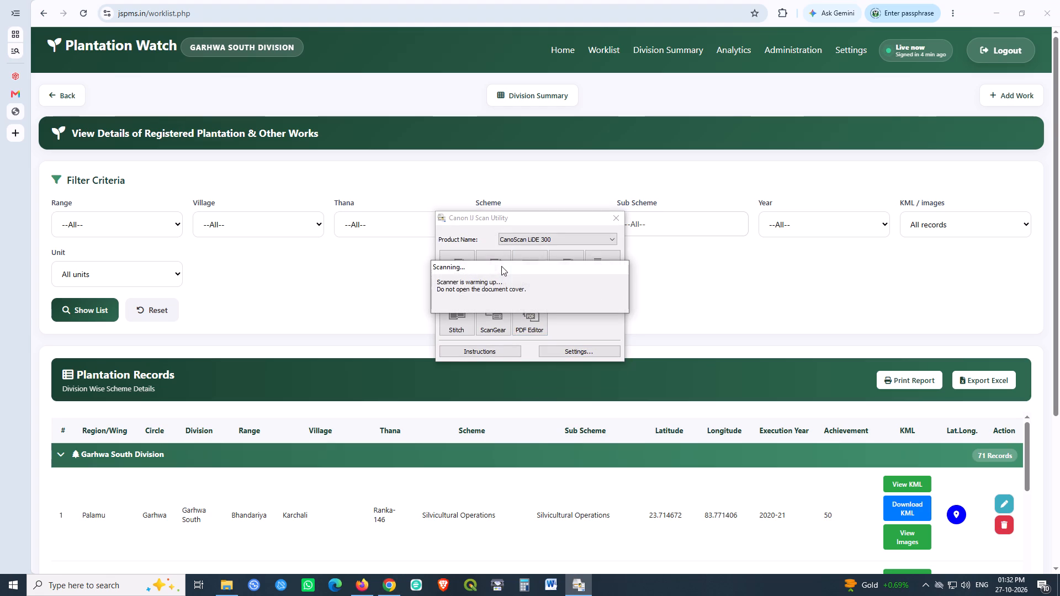
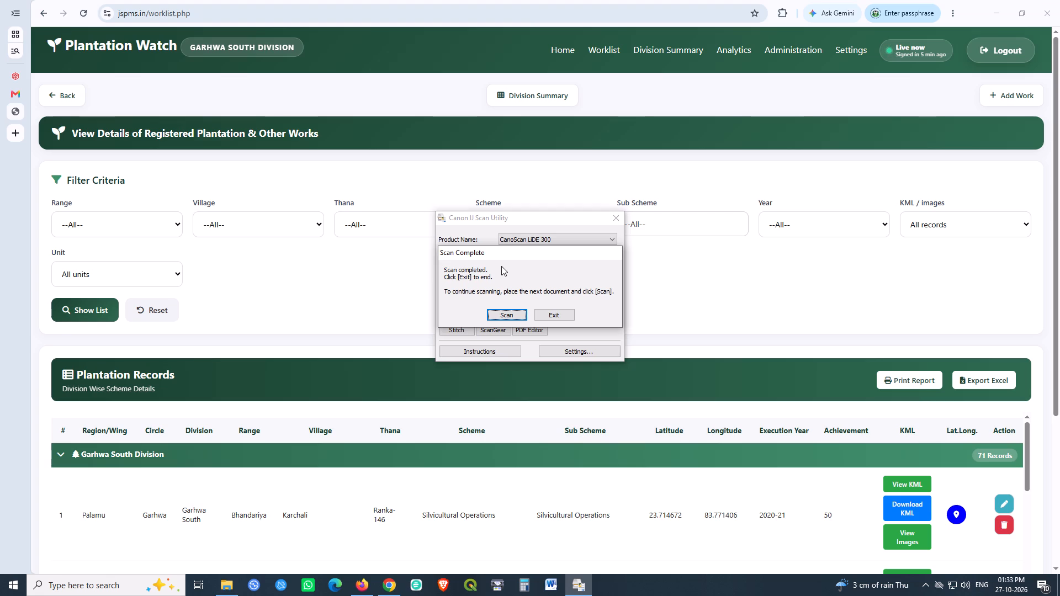
End the document scan without scanning any further sheets.
left_click(566, 311)
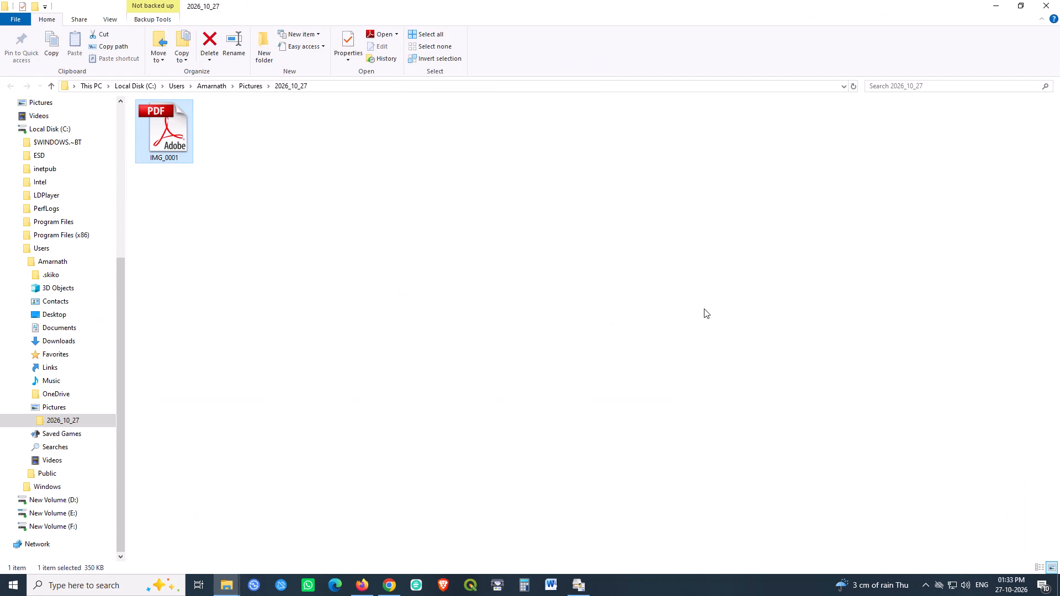
Rename the scanned PDF IMG_0001 with "RTI Sri", the officer's name, and "IFS, Letter no. 1597 Dated 17-10-2026".
key("F2")
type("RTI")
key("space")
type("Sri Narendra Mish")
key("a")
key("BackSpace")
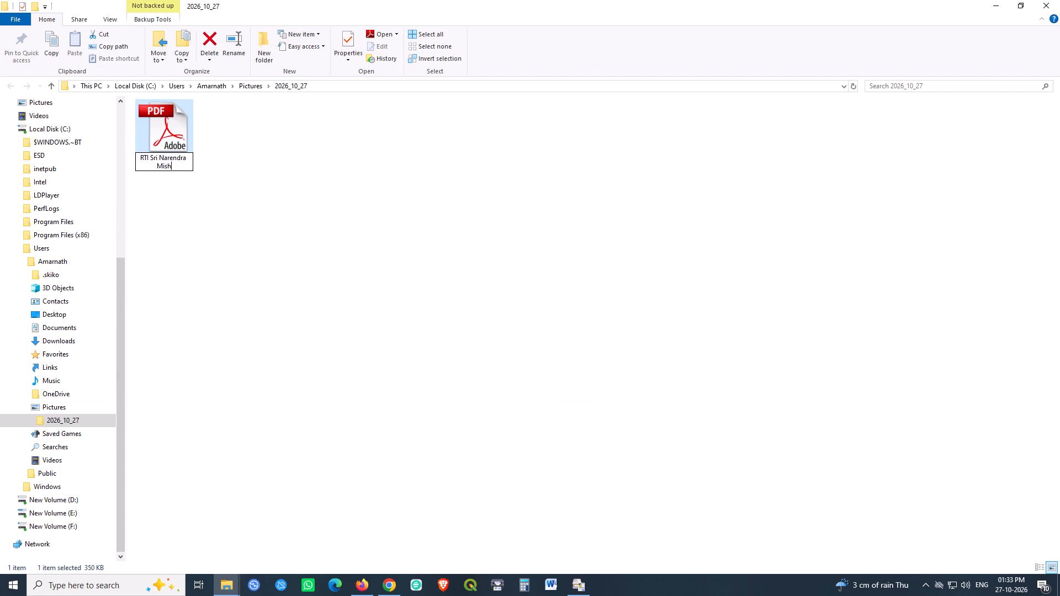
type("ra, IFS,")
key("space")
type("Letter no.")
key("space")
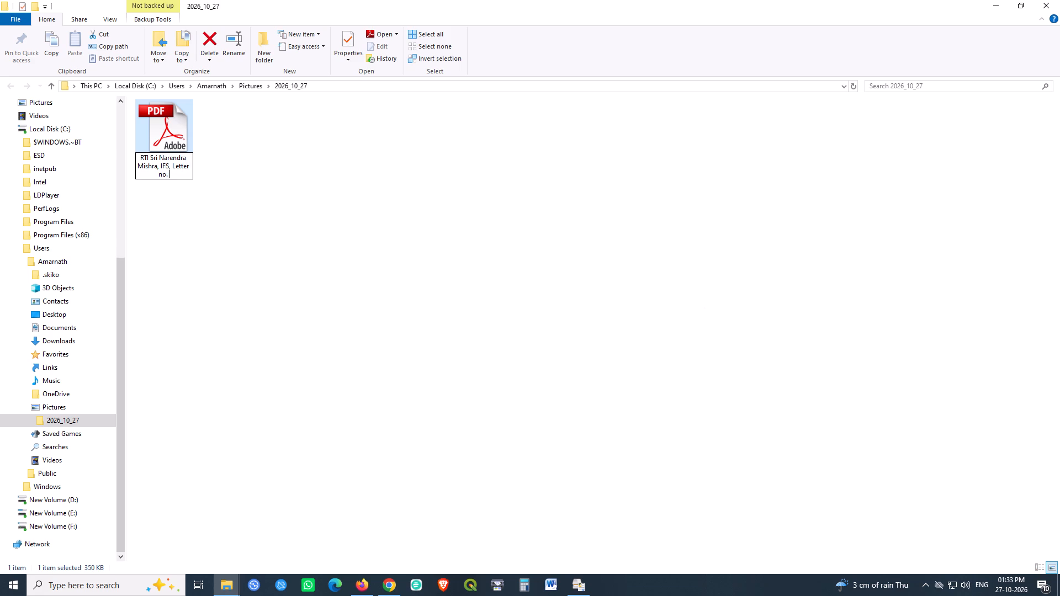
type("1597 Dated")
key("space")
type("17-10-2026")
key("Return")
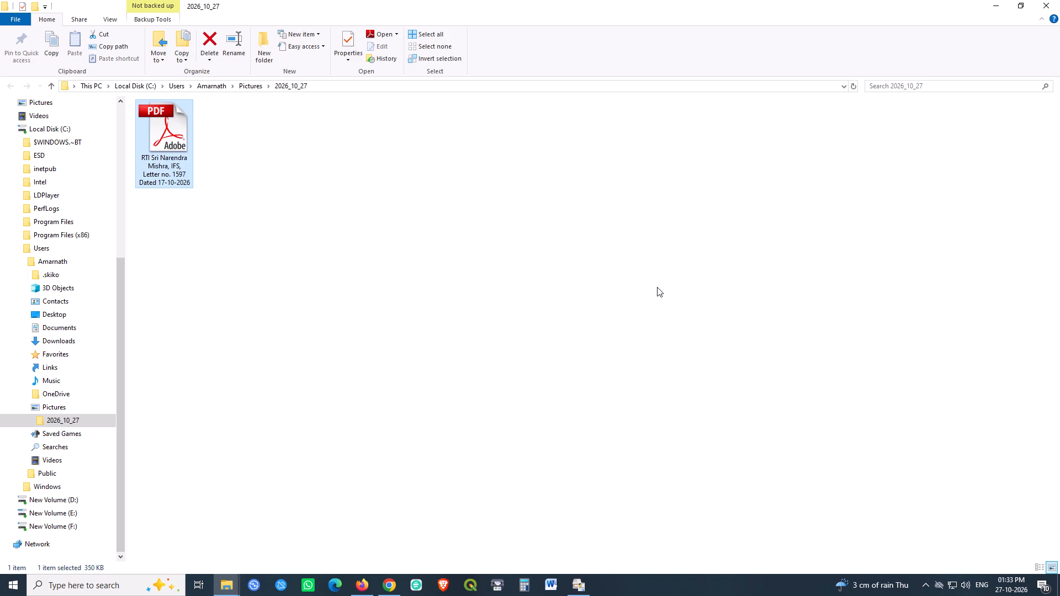
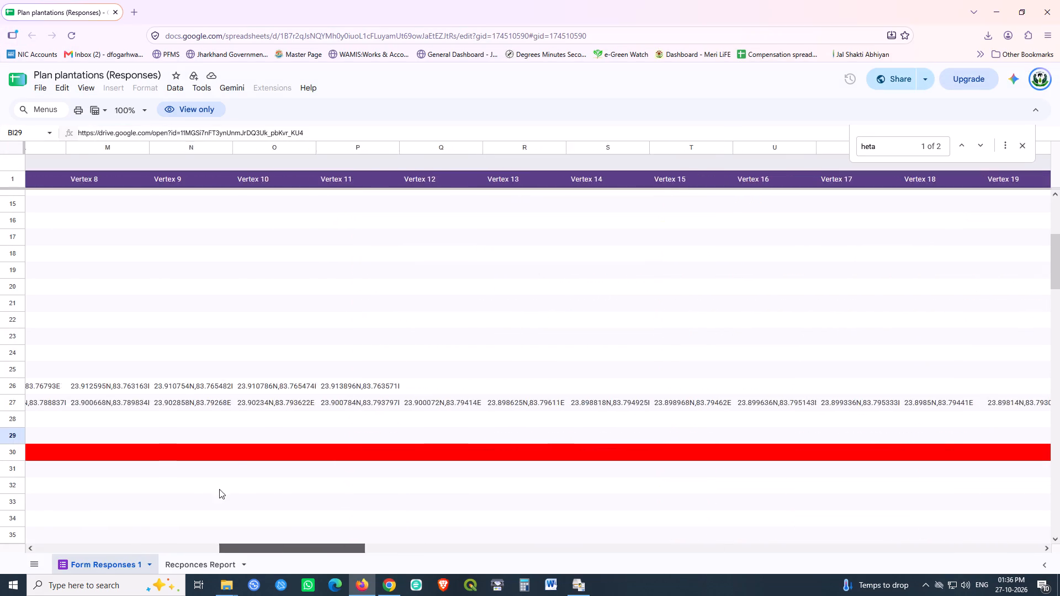
Find the Mutki entry in the form responses sheet and download its linked field photograph.
left_click_drag(219, 489, 66, 489)
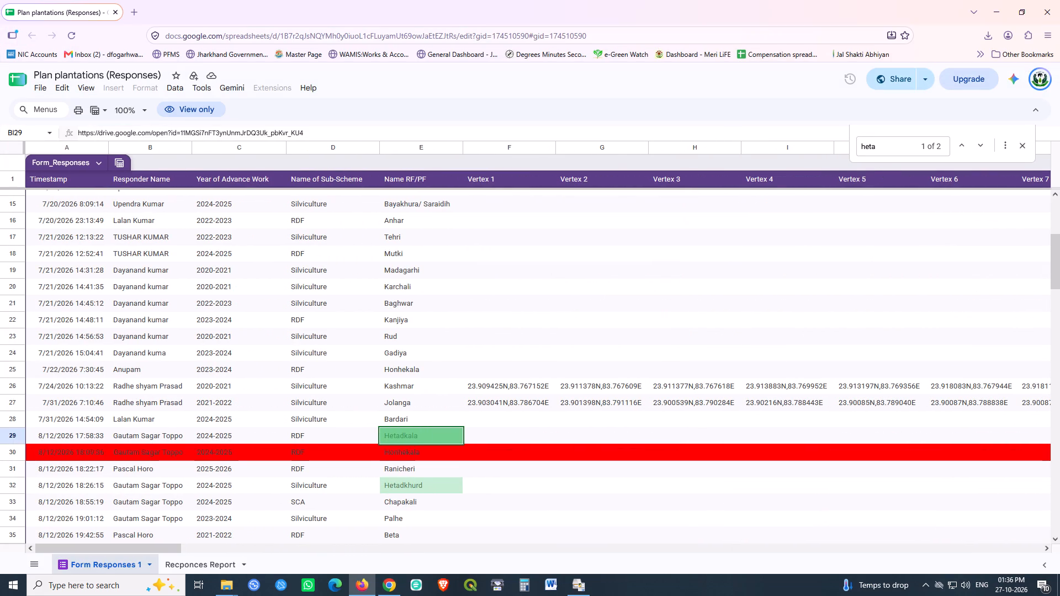
left_click_drag(894, 145, 805, 133)
type("mutki")
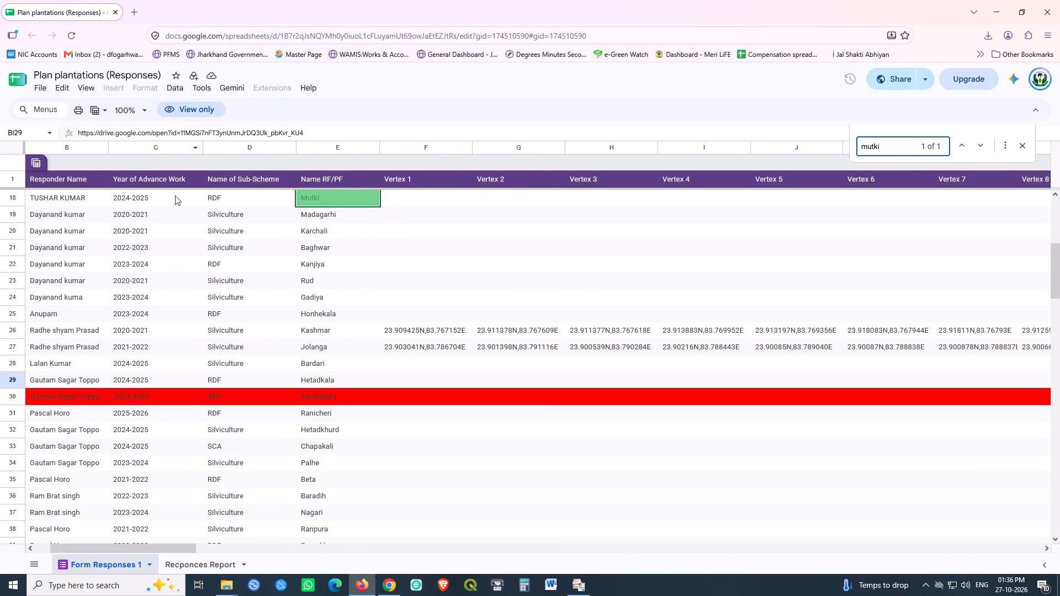
left_click(15, 198)
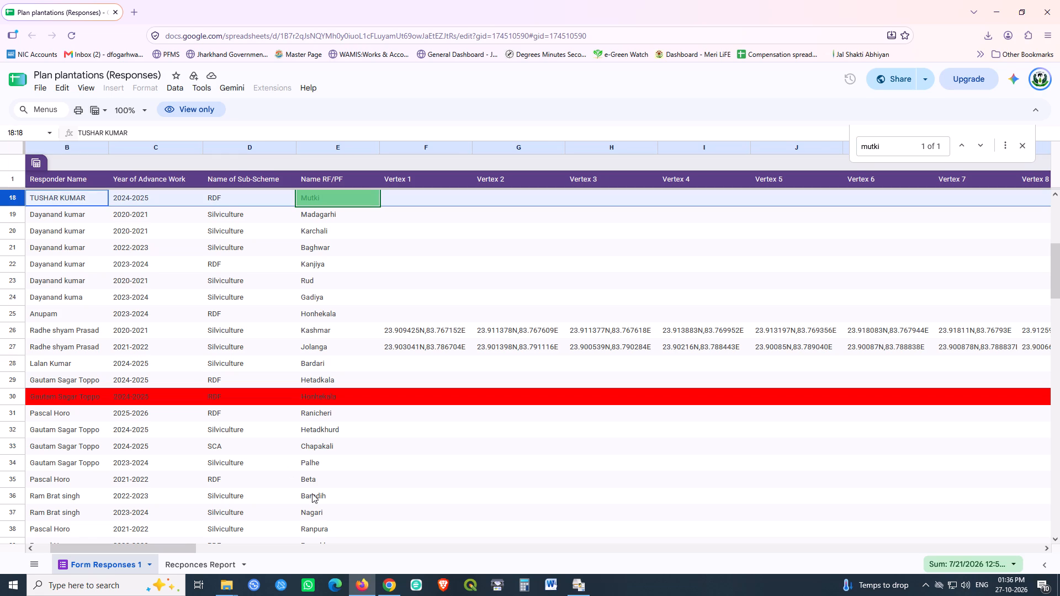
left_click_drag(156, 550, 1022, 541)
left_click(519, 200)
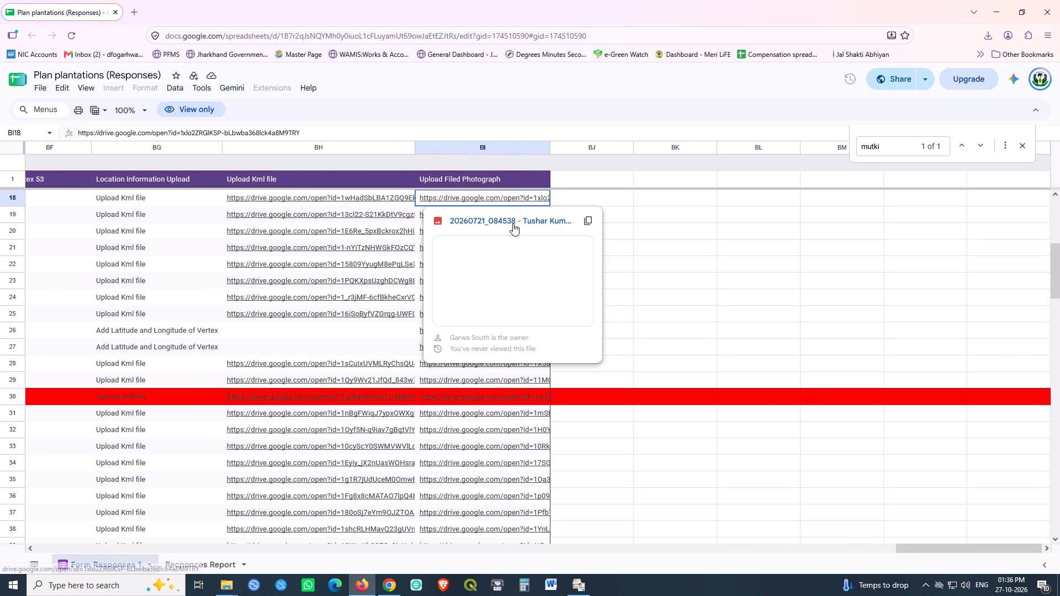
left_click(513, 223)
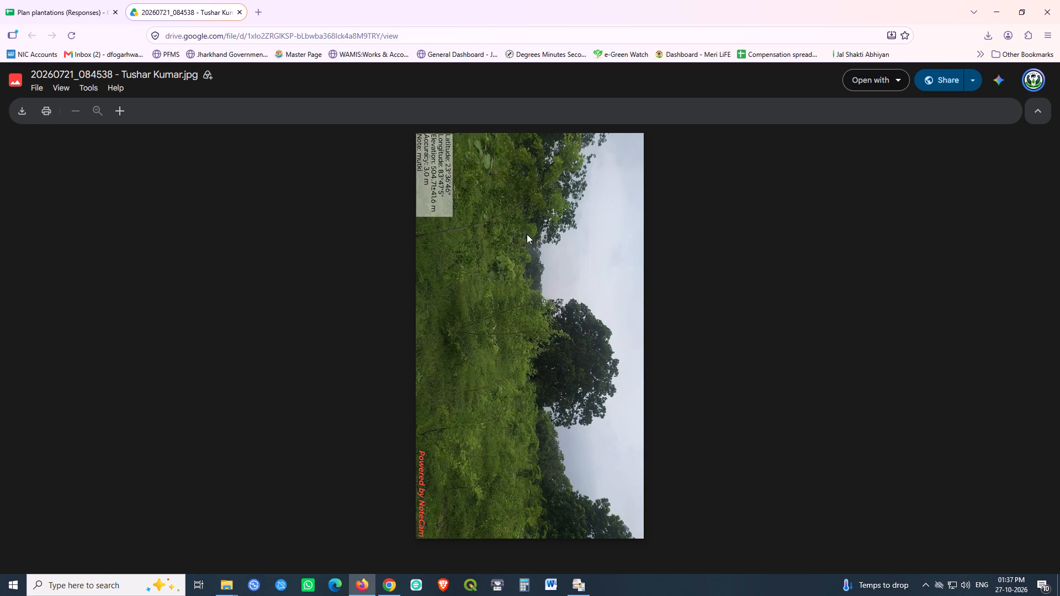
left_click(24, 114)
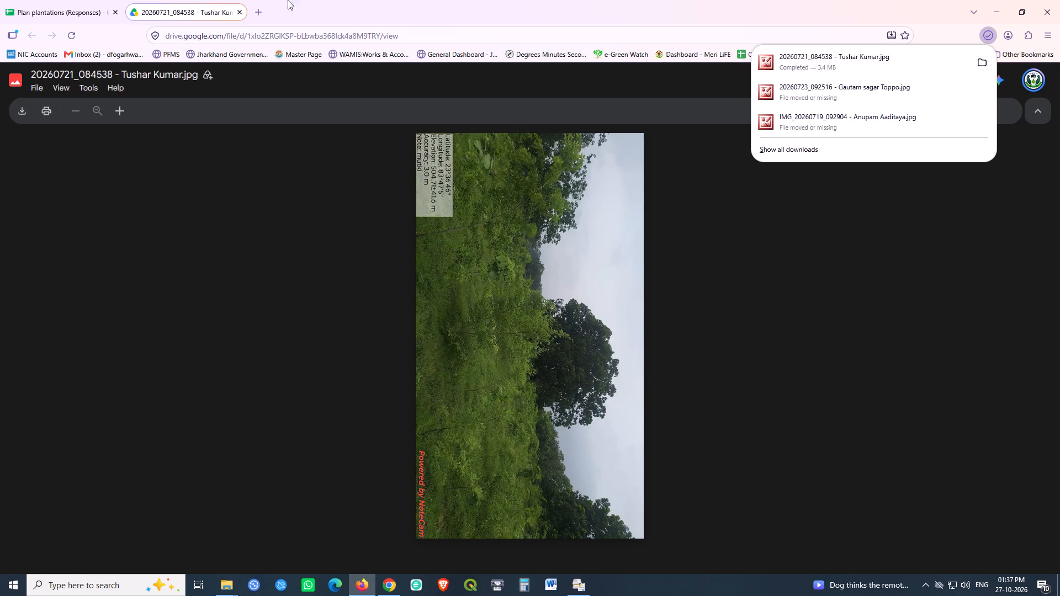
left_click(242, 12)
left_click(999, 4)
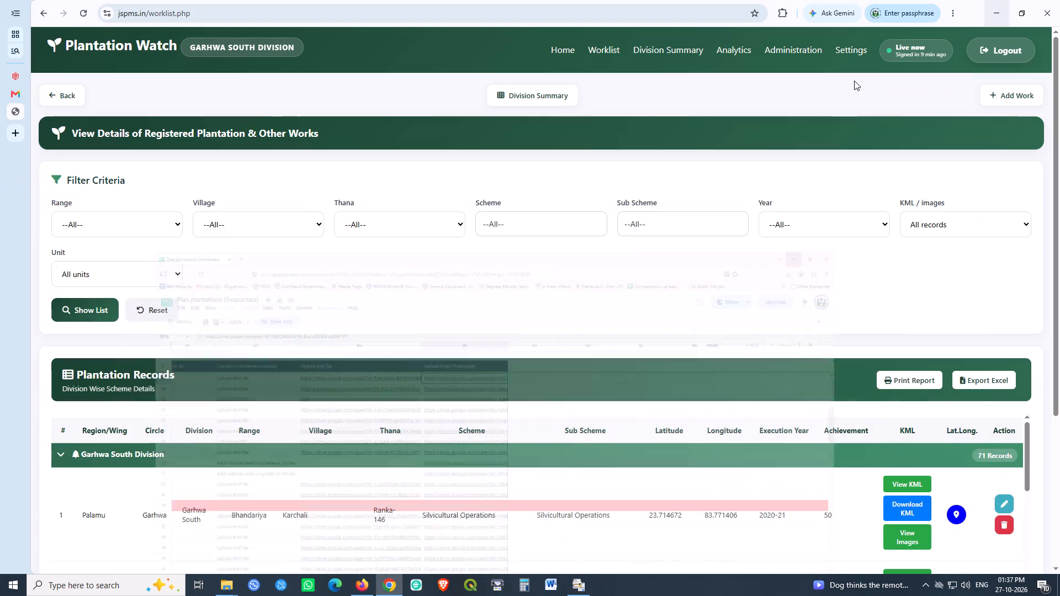
In File Explorer, close the 2026_10_27 folder and move the Hetarkala photo from Downloads into Upload Photo Plan Scheme 5 Years.
left_click(233, 592)
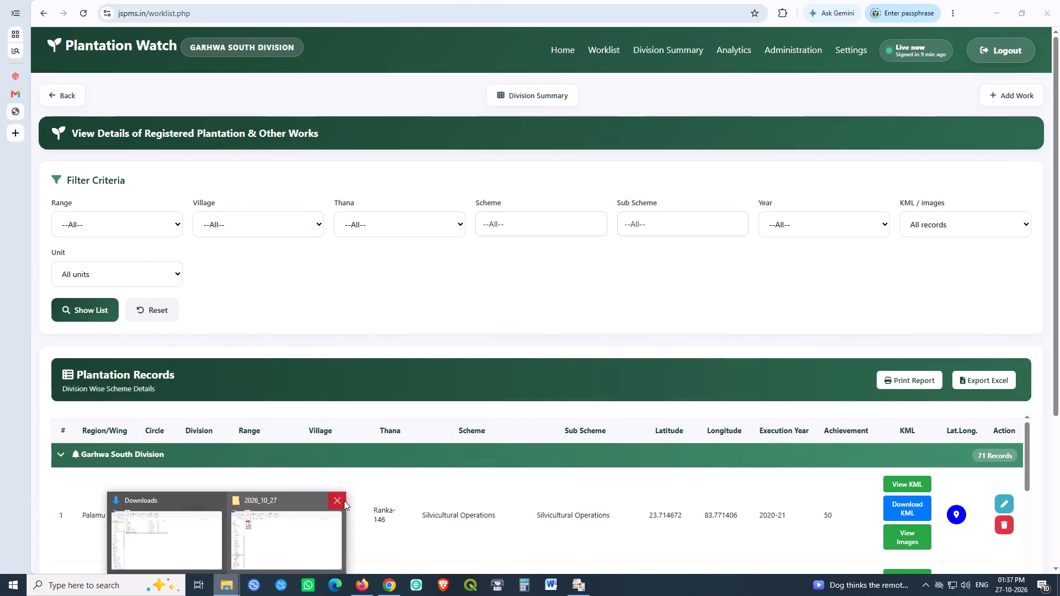
left_click(344, 499)
left_click(253, 540)
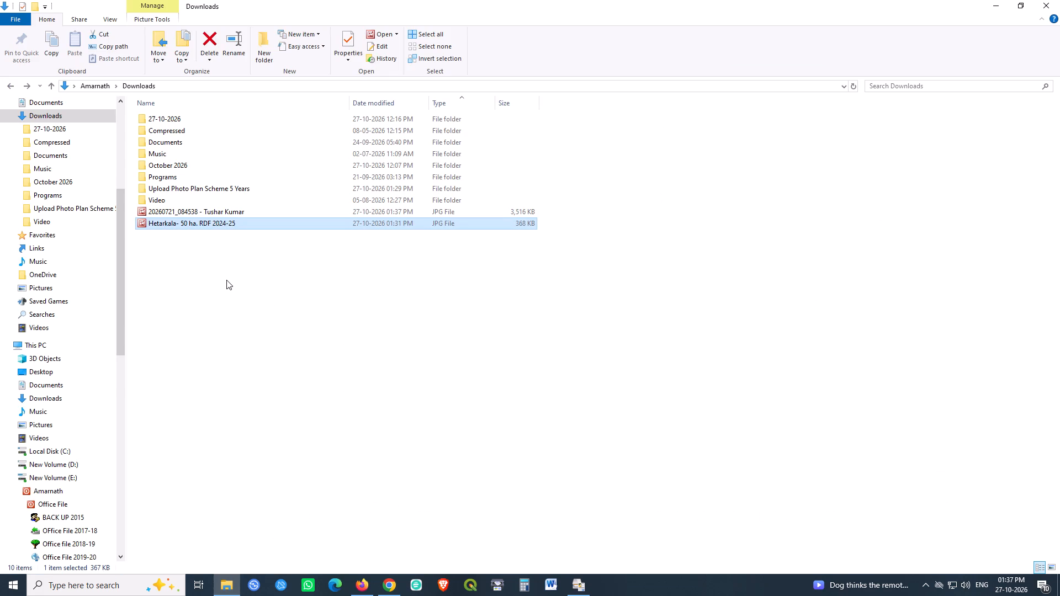
left_click_drag(195, 226, 261, 189)
Rename the newly downloaded photo in Downloads as "Mutki 50 ha. RDF 2024-25".
left_click(213, 216)
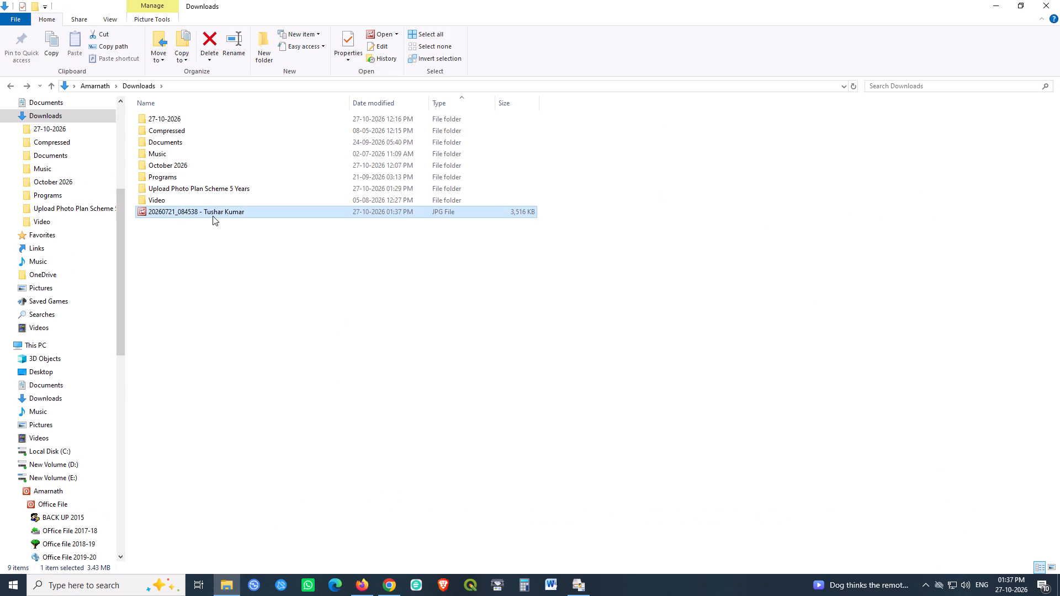
key("F2")
type("Mutki")
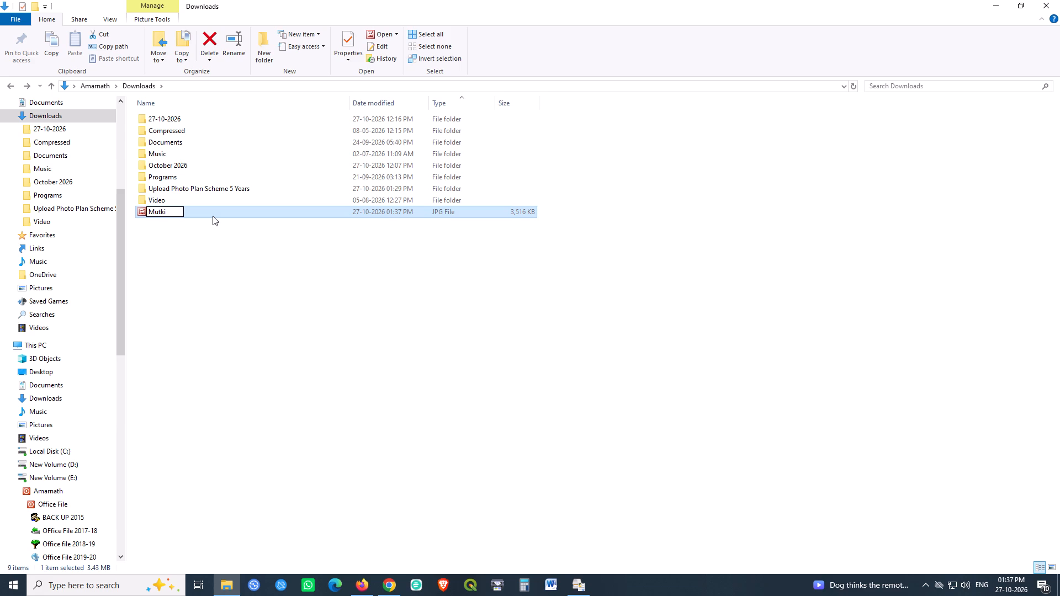
key("space")
type("50 ha.")
key("space")
type("RE")
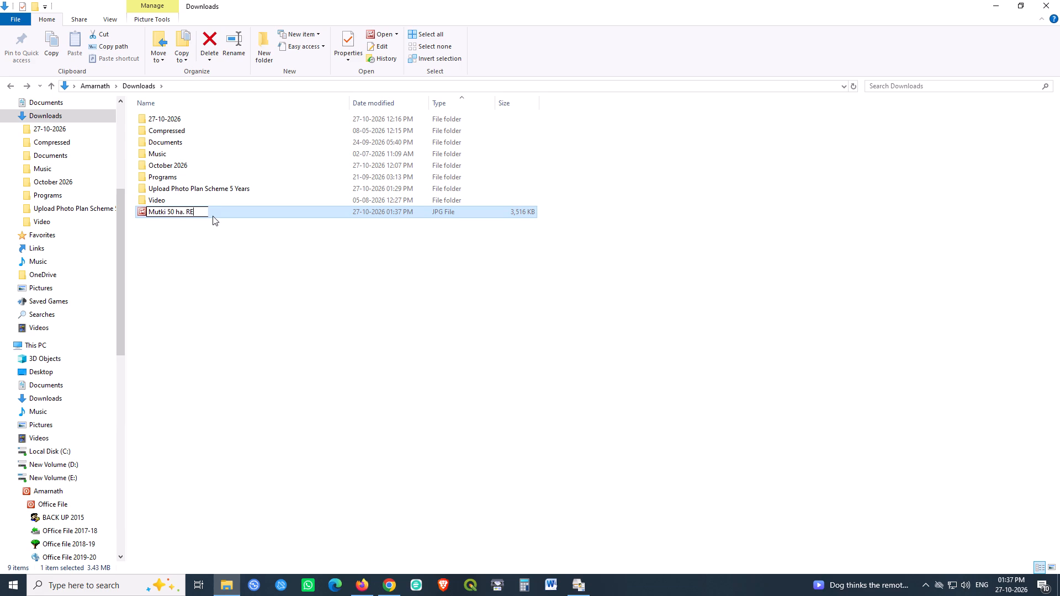
key("BackSpace")
type("DF")
key("space")
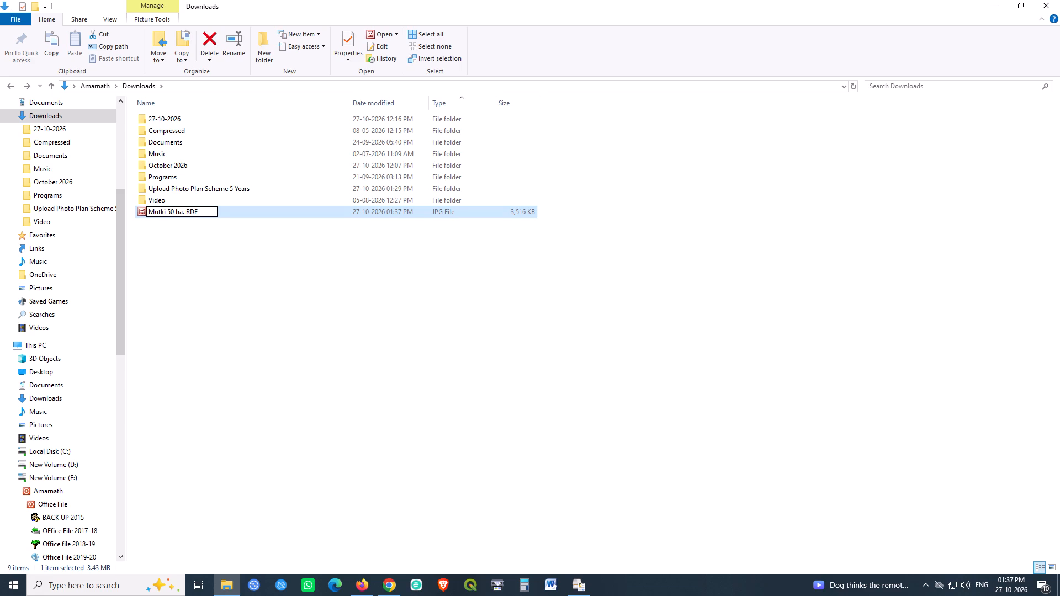
type("2024-25")
left_click(309, 313)
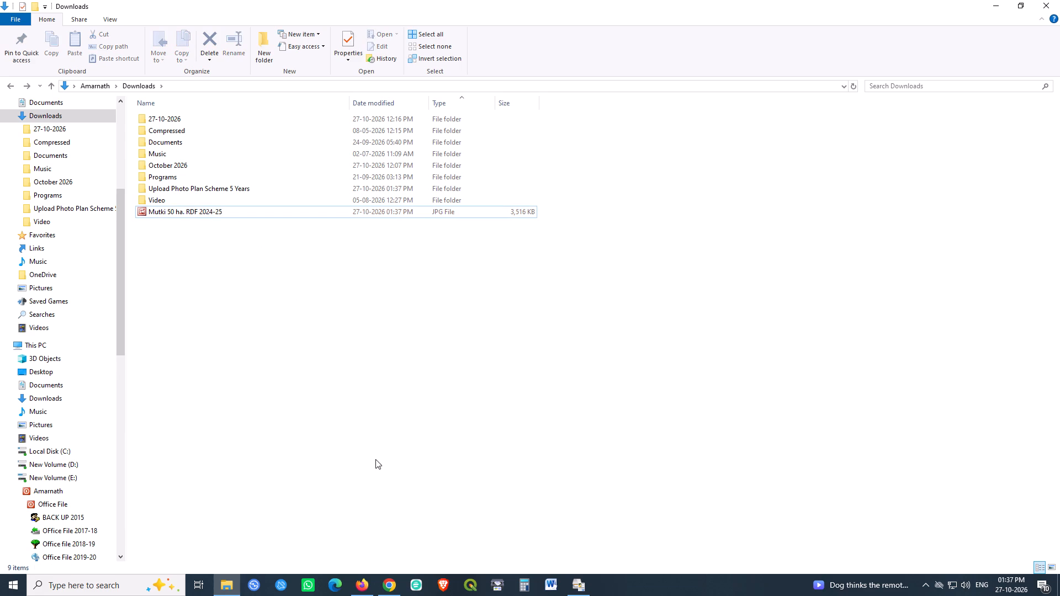
In Chrome, filter the plantation worklist to year 2024-25 and open the Mutki record for editing.
left_click(389, 581)
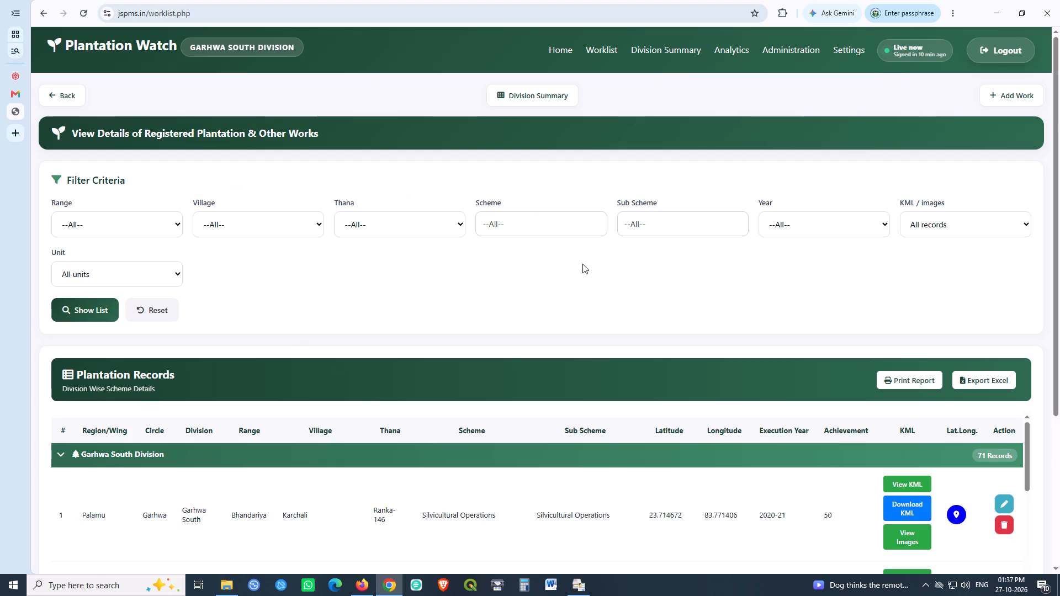
left_click(796, 230)
left_click(781, 322)
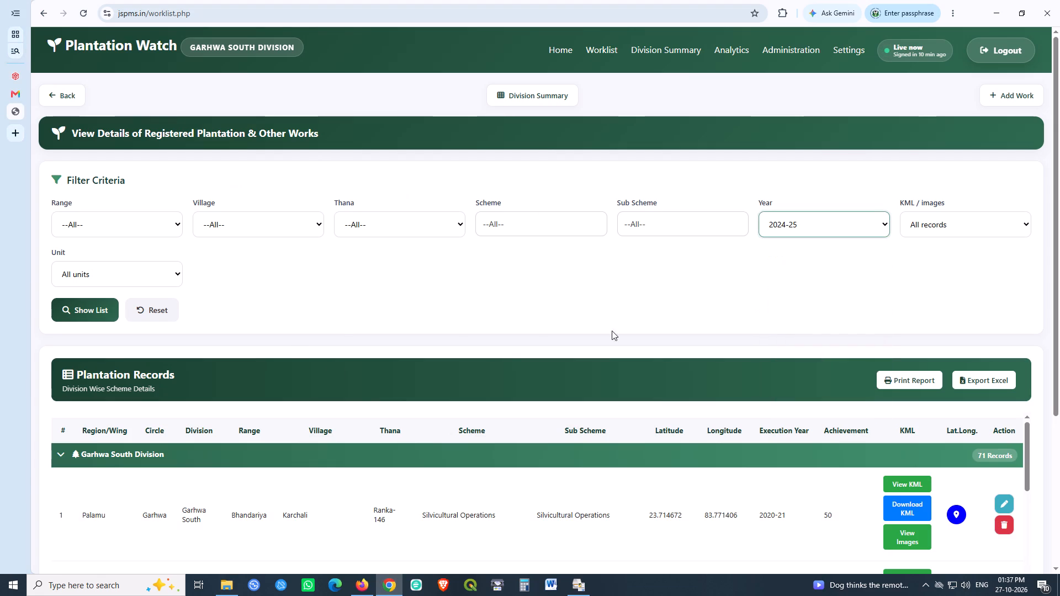
left_click(71, 304)
scroll(523, 446, "down", 2)
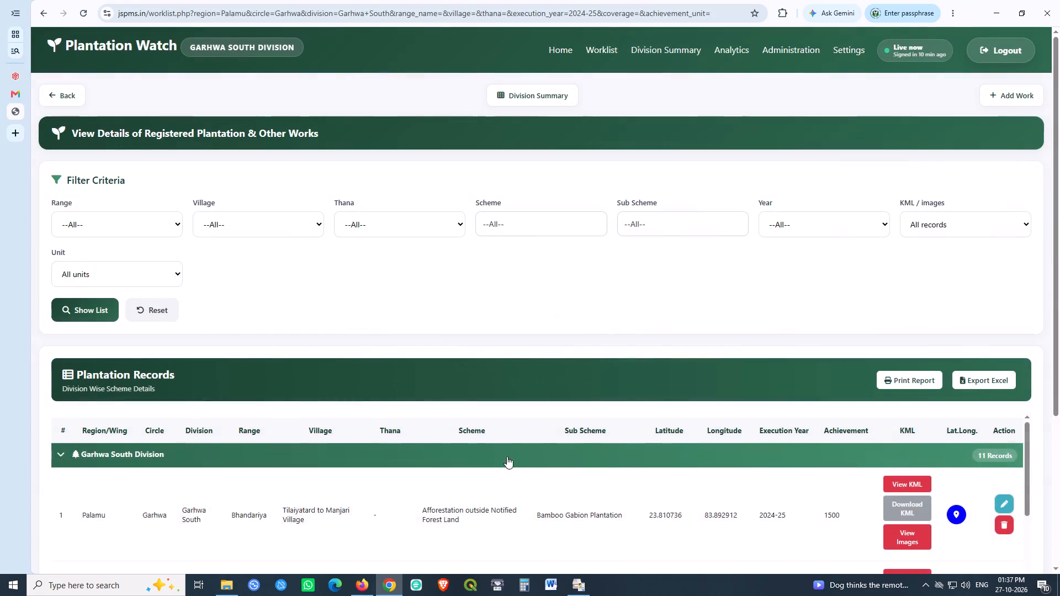
scroll(507, 456, "down", 5)
scroll(401, 504, "up", 2)
scroll(401, 504, "down", 2)
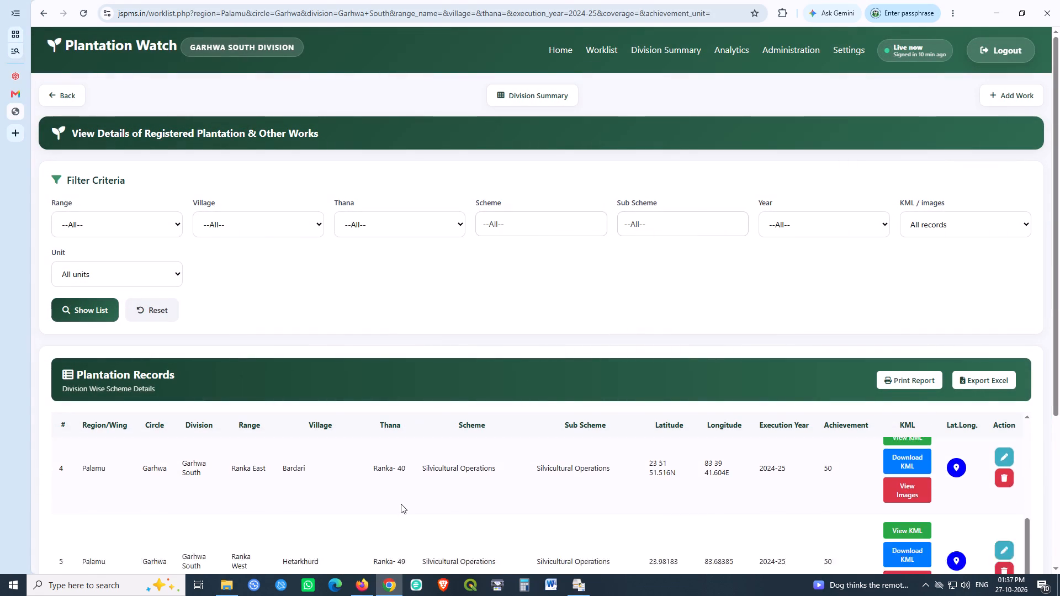
scroll(401, 504, "down", 7)
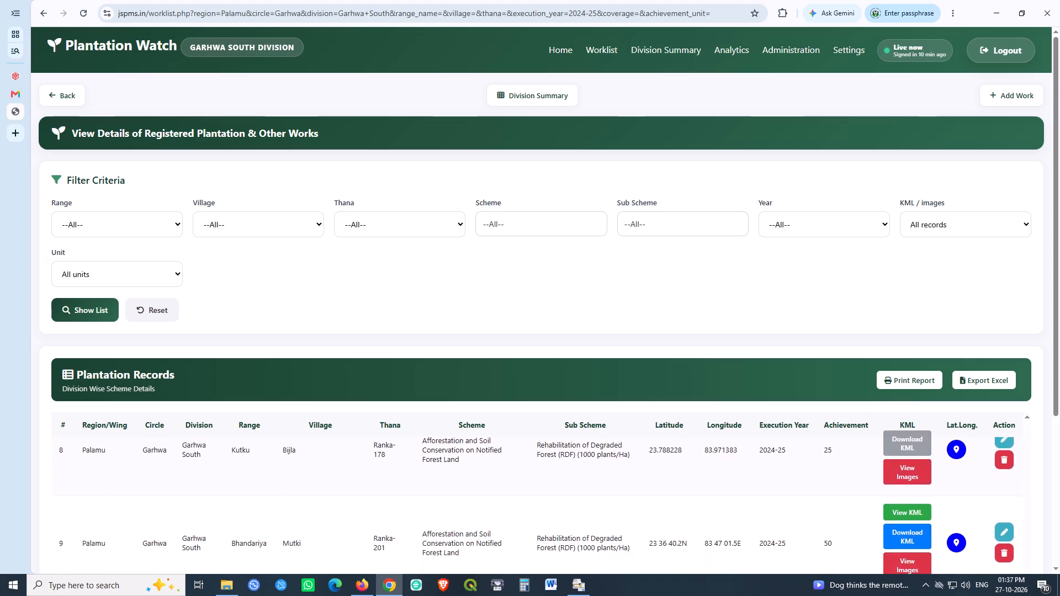
left_click(1004, 480)
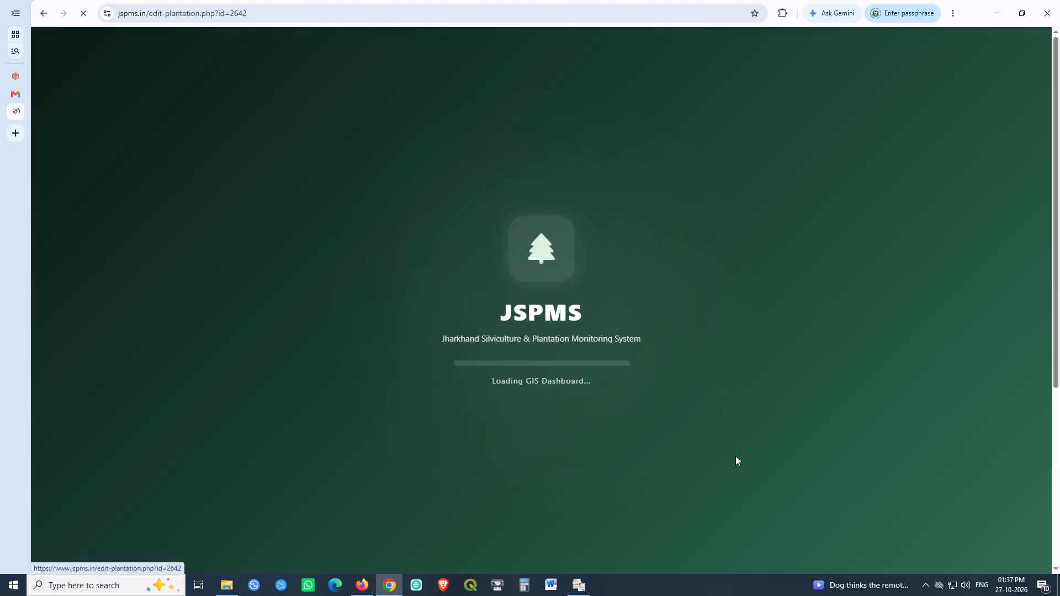
Set the Mutki record's physical achievement unit to Hectare (Ha).
scroll(454, 318, "down", 4)
left_click(796, 295)
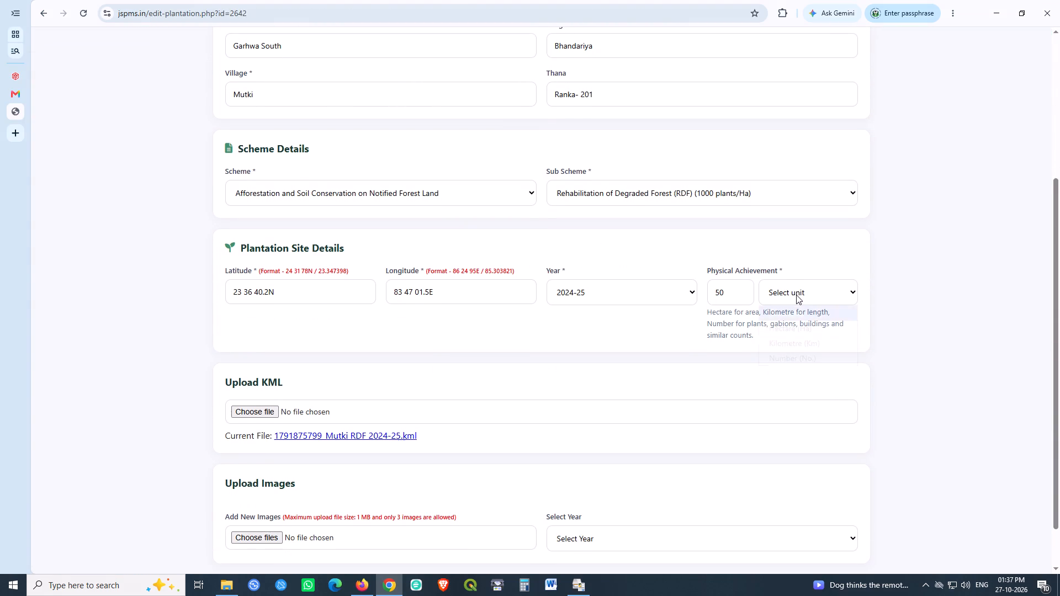
left_click(789, 326)
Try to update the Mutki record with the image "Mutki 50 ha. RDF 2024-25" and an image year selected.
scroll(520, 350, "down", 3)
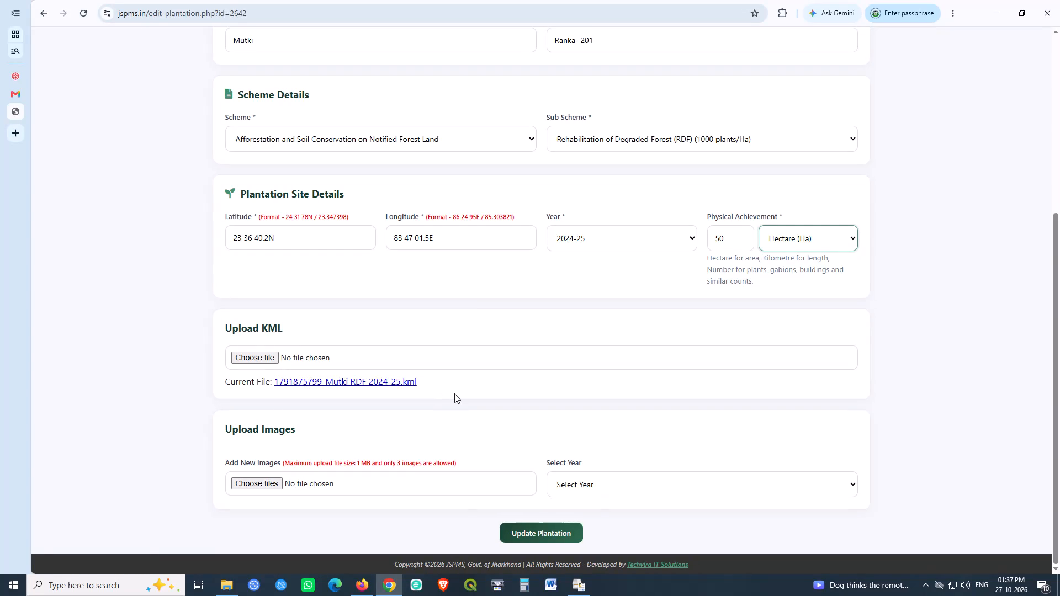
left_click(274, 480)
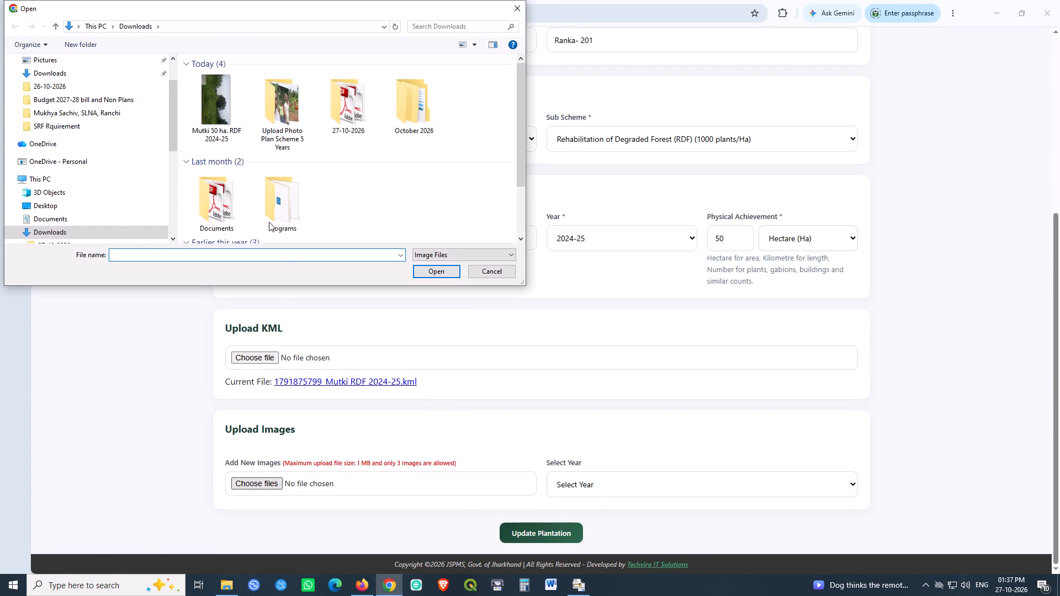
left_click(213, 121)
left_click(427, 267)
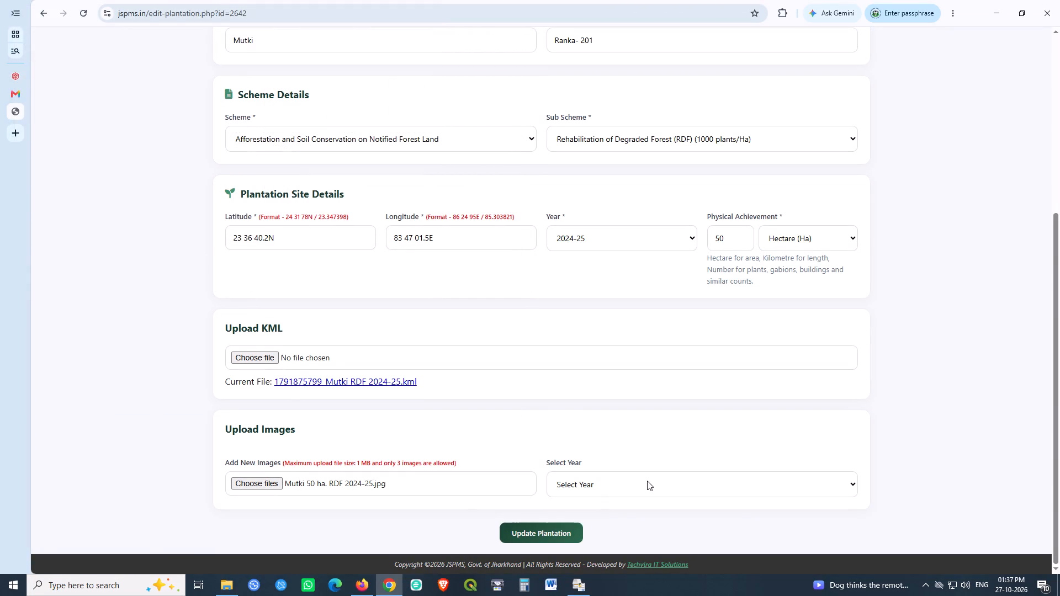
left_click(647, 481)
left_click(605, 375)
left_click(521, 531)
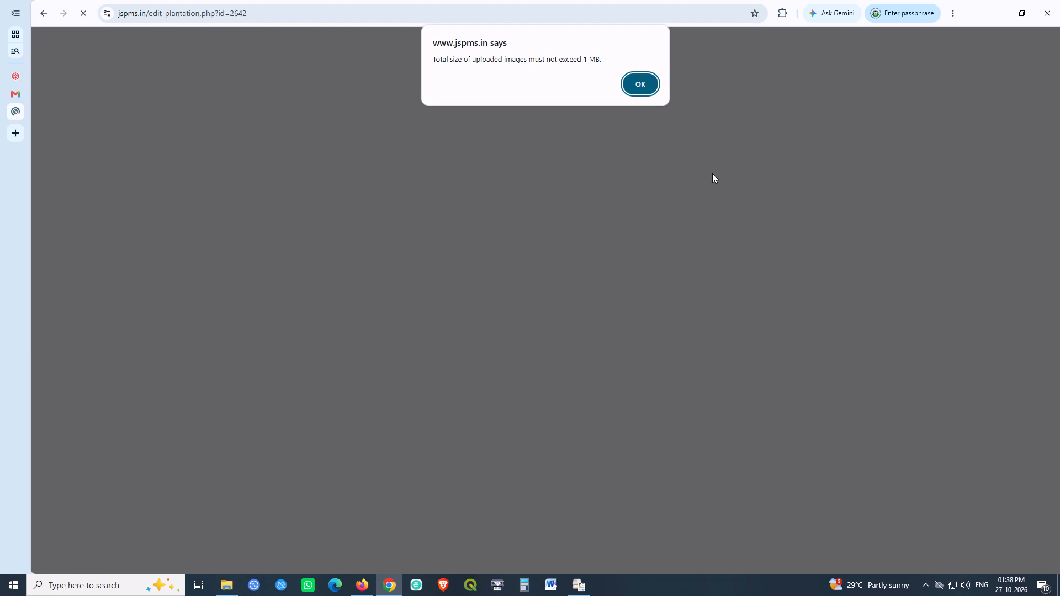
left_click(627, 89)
Resize the Mutki photo in Downloads to the predefined Document - Large size, 1024 x 576 pixels, and save it over the original.
left_click(228, 586)
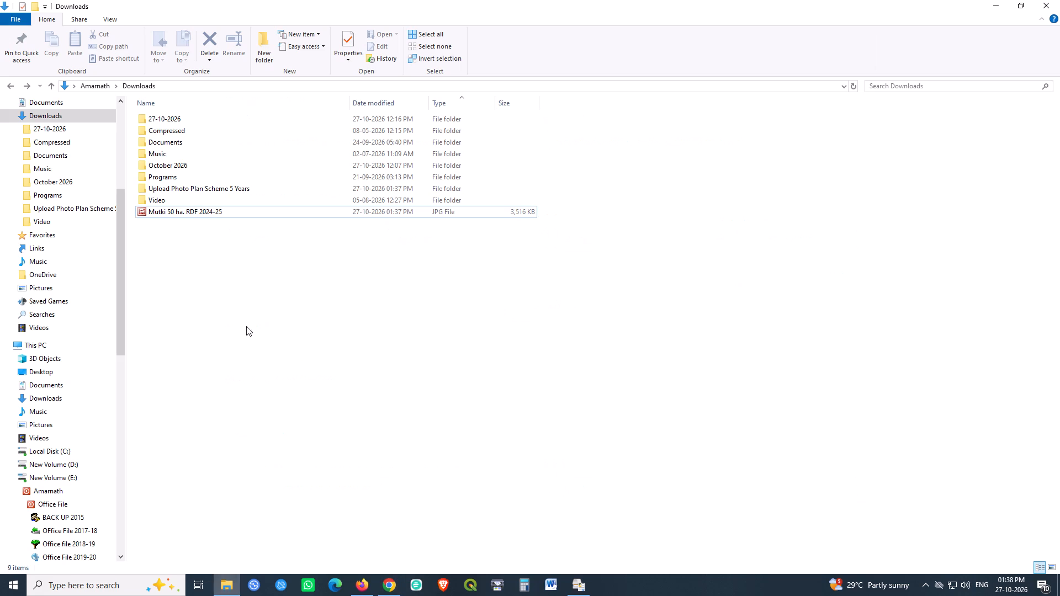
double_click(177, 214)
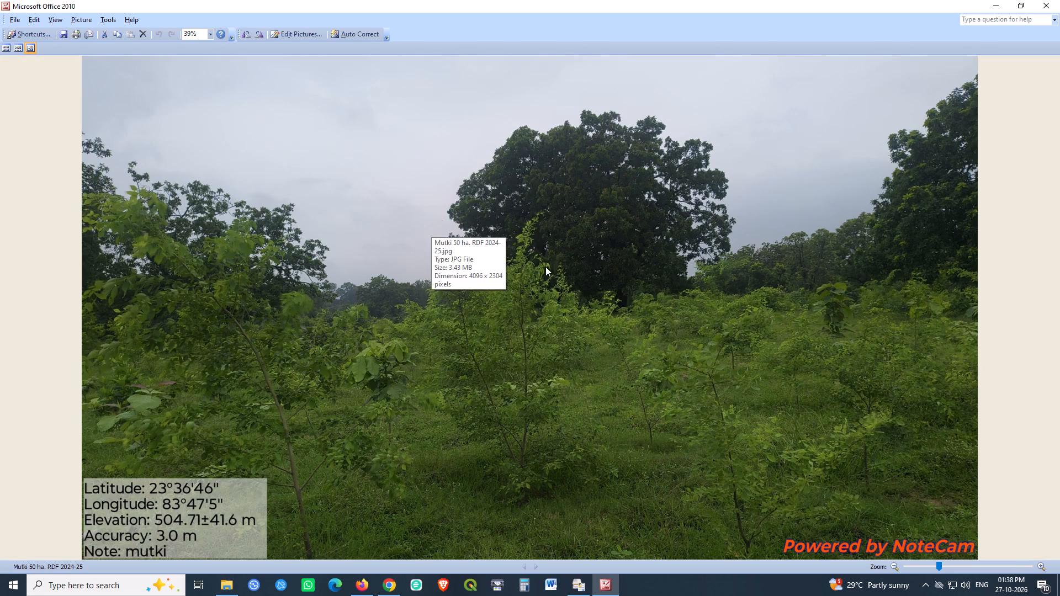
left_click(661, 171)
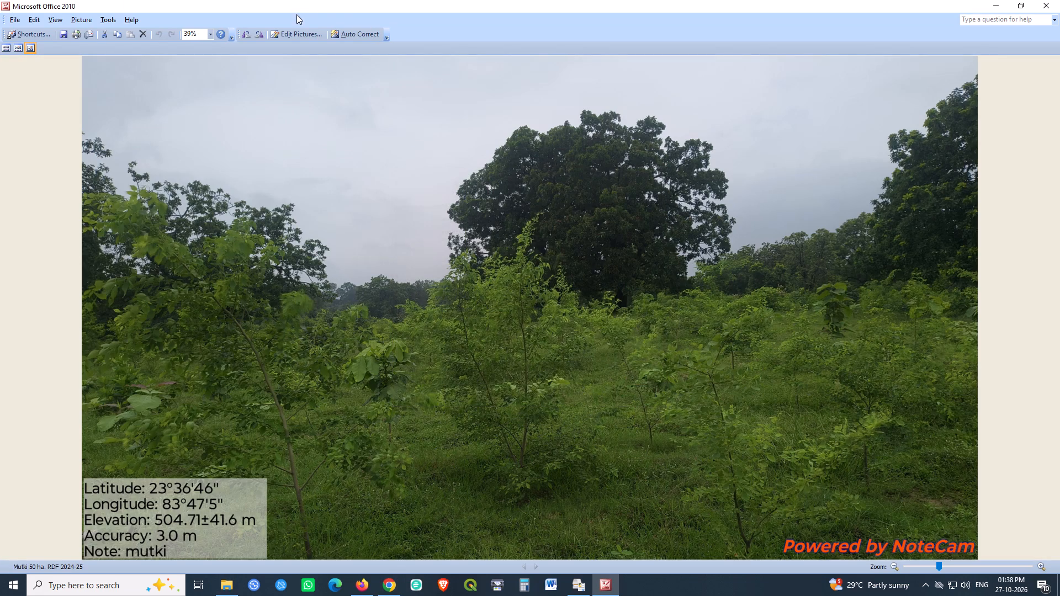
left_click(295, 15)
left_click(283, 32)
left_click(979, 230)
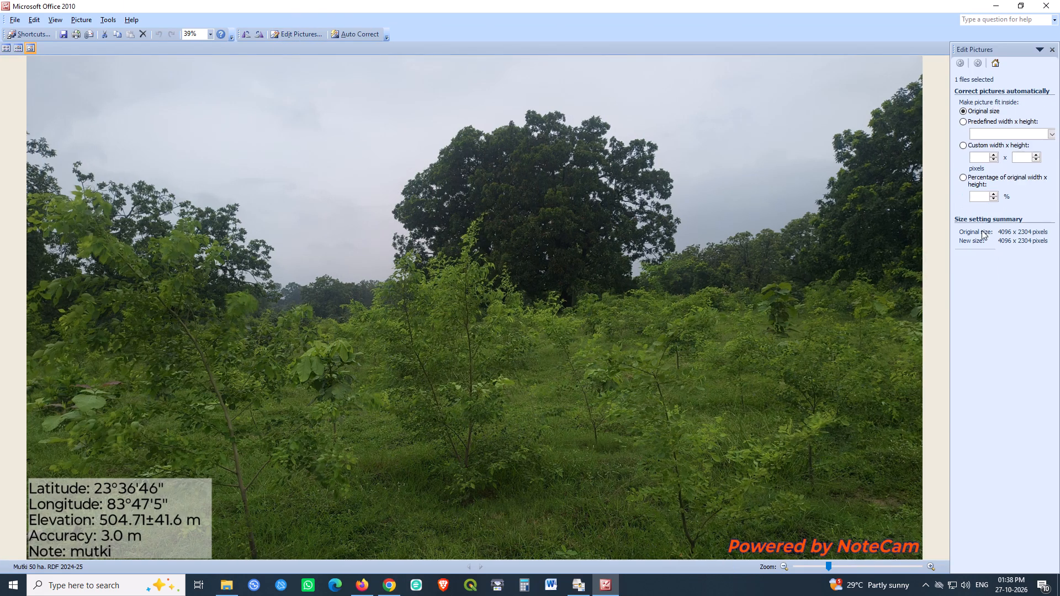
left_click(1004, 135)
left_click(989, 147)
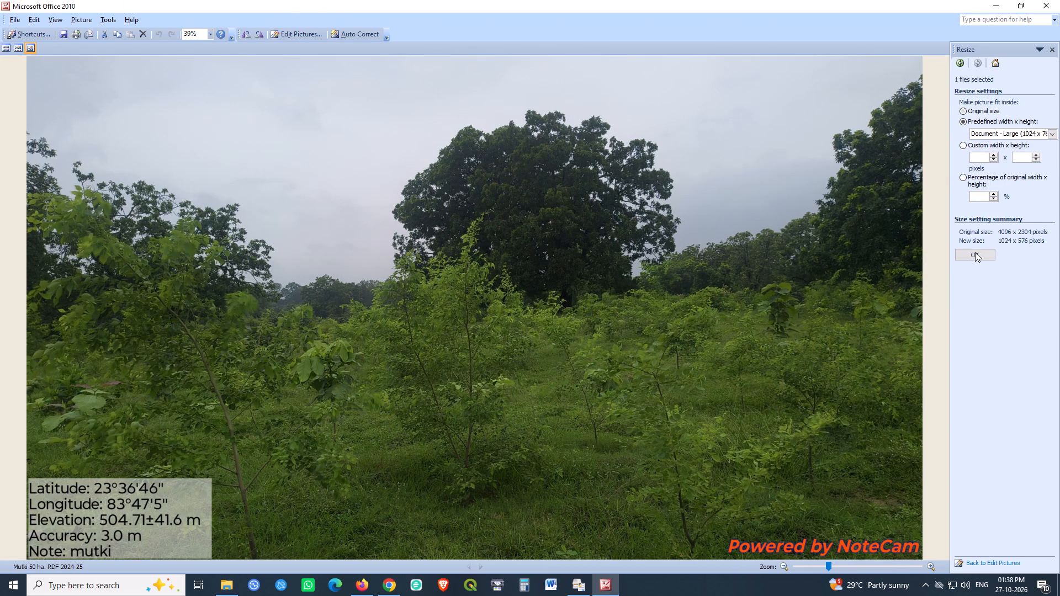
left_click(974, 249)
left_click(1059, 0)
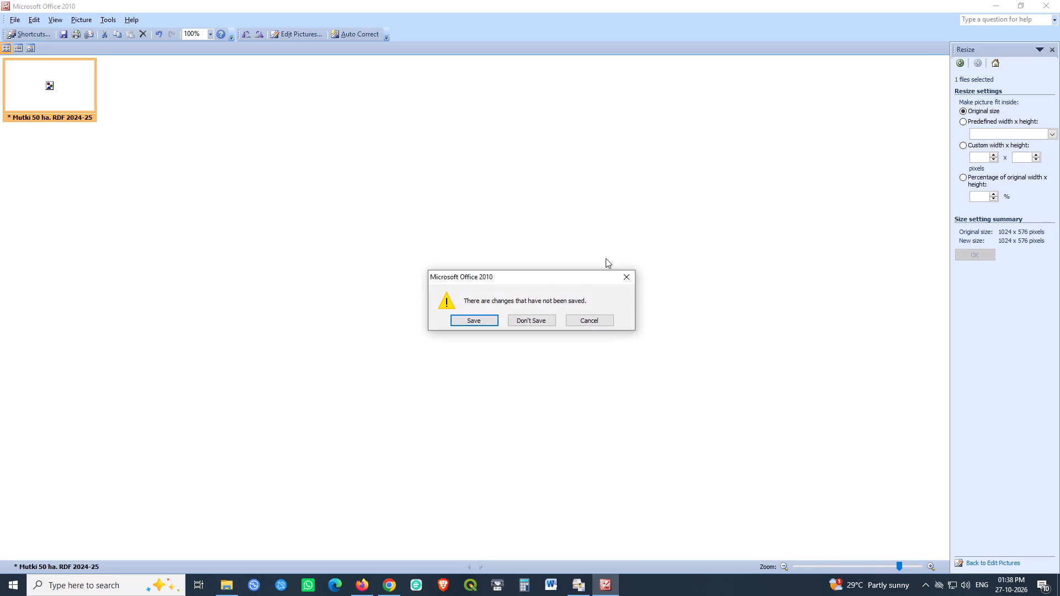
left_click(476, 316)
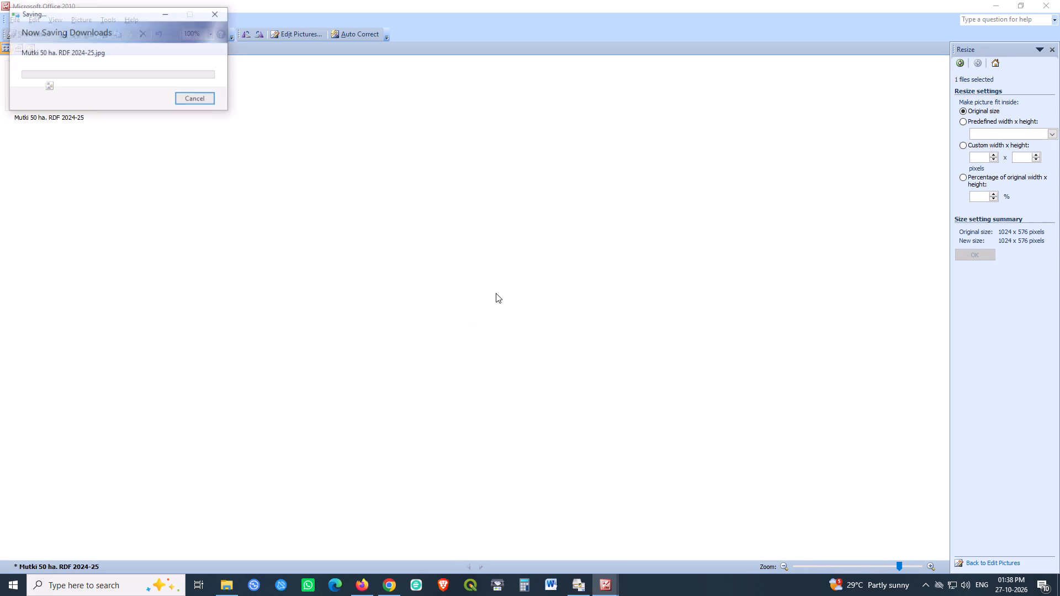
left_click(515, 365)
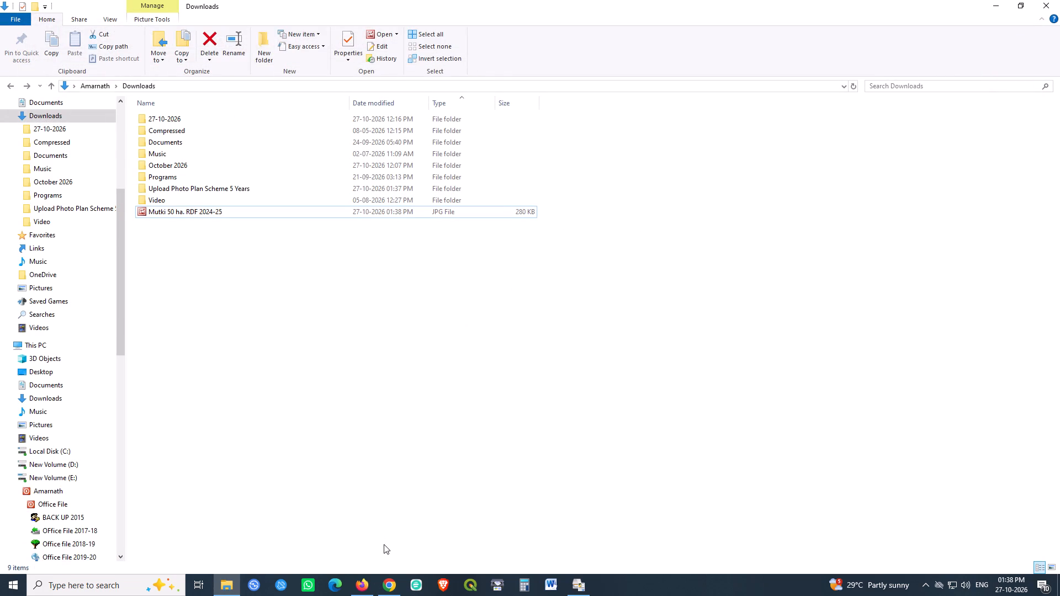
In Chrome, reselect the resized image "Mutki 50 ha. RDF 2024-25" from Downloads and submit the Mutki plantation update.
left_click(386, 588)
left_click(252, 482)
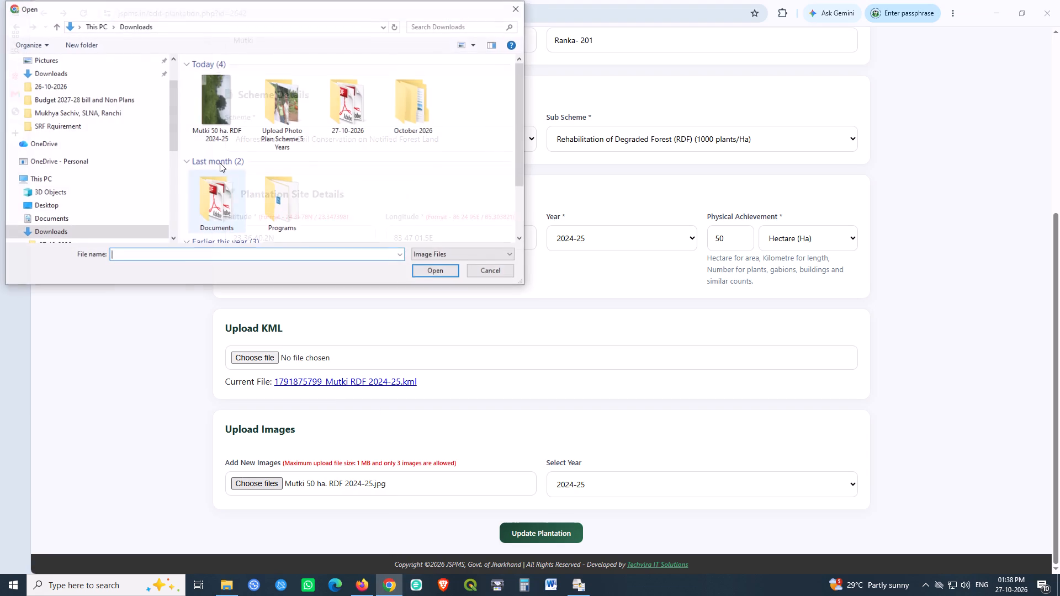
left_click(213, 115)
left_click(429, 270)
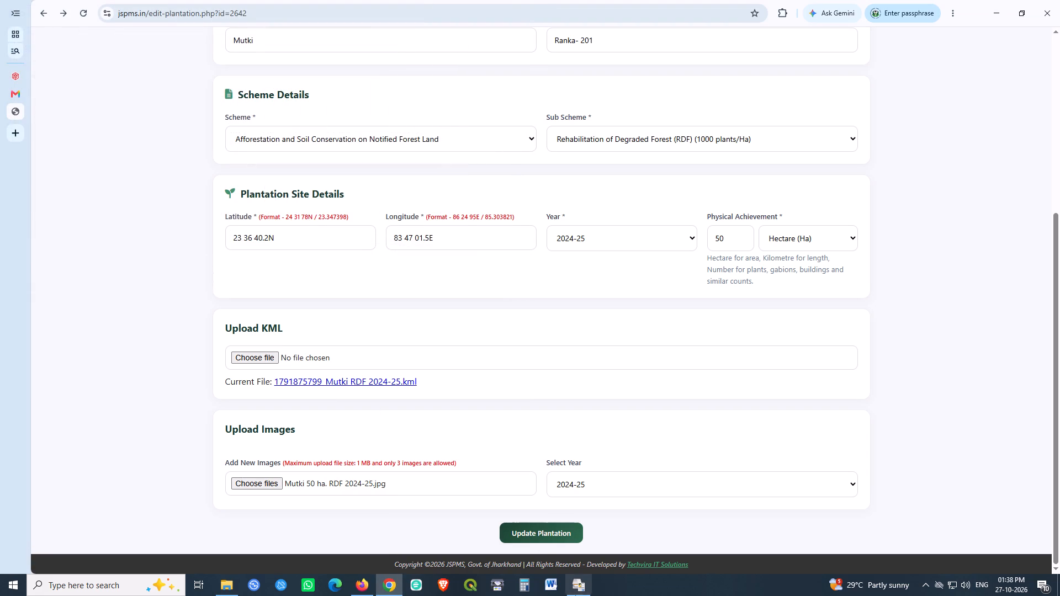
left_click(517, 539)
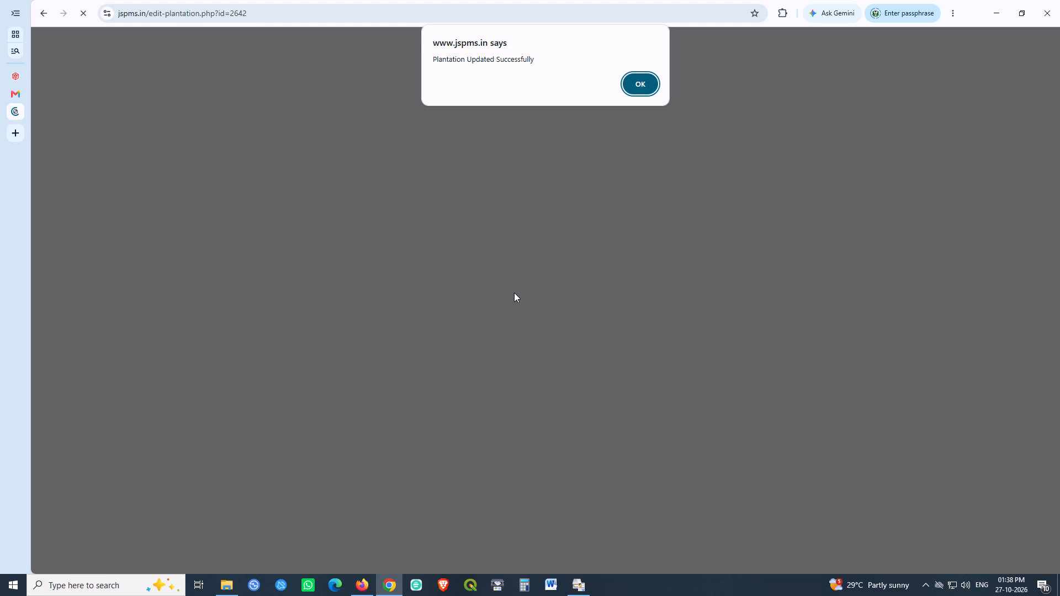
left_click(646, 83)
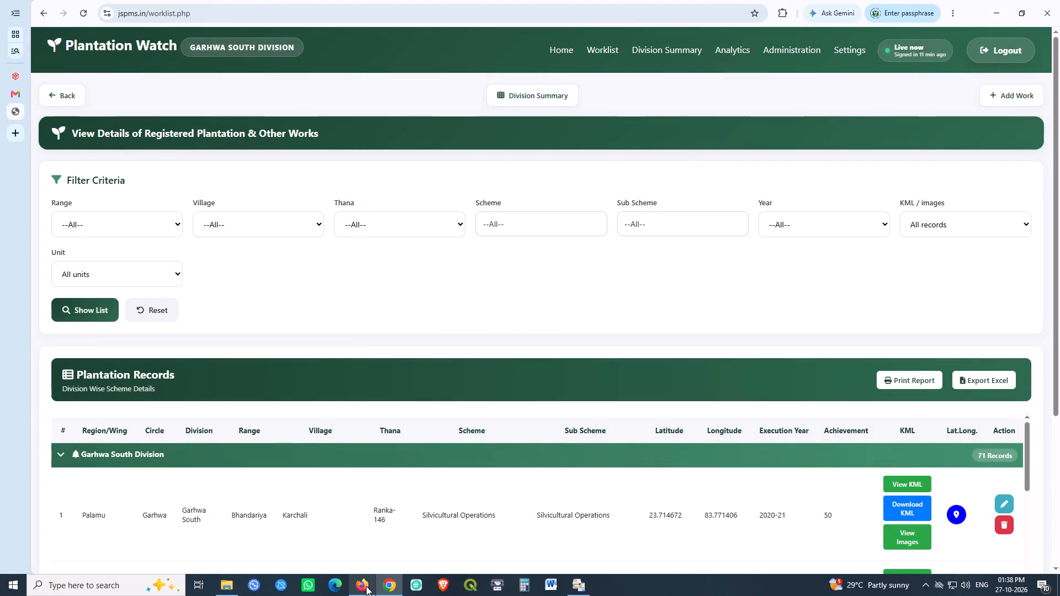
In File Explorer, move the "Mutki 50 ha. RDF 2024-25" photo from Downloads into the "Upload Photo Plan Scheme 5 Years" folder.
left_click(366, 586)
left_click_drag(920, 544, 0, 576)
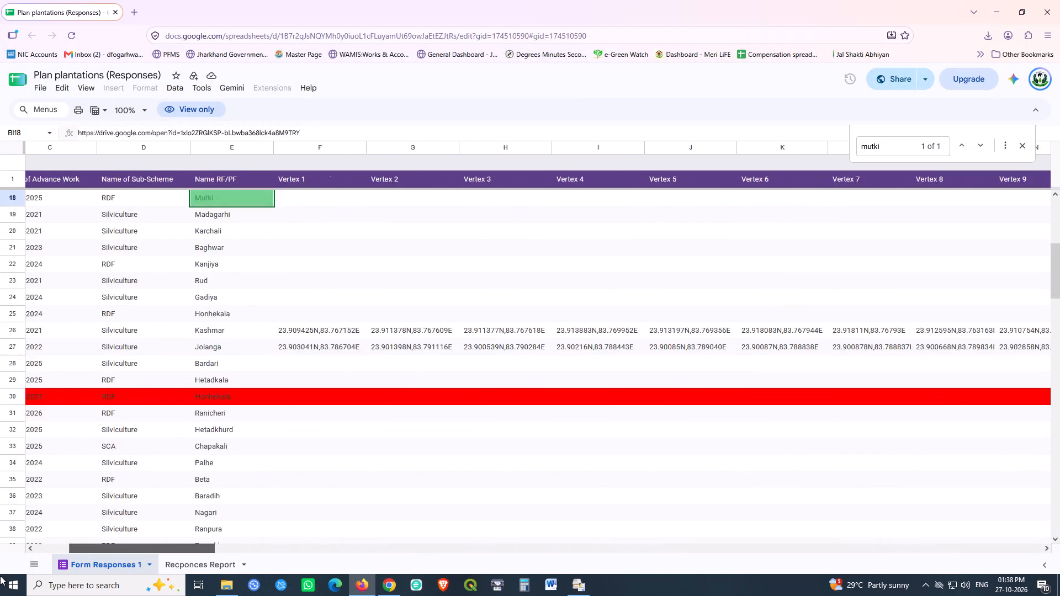
left_click_drag(0, 576, 11, 569)
left_click(231, 587)
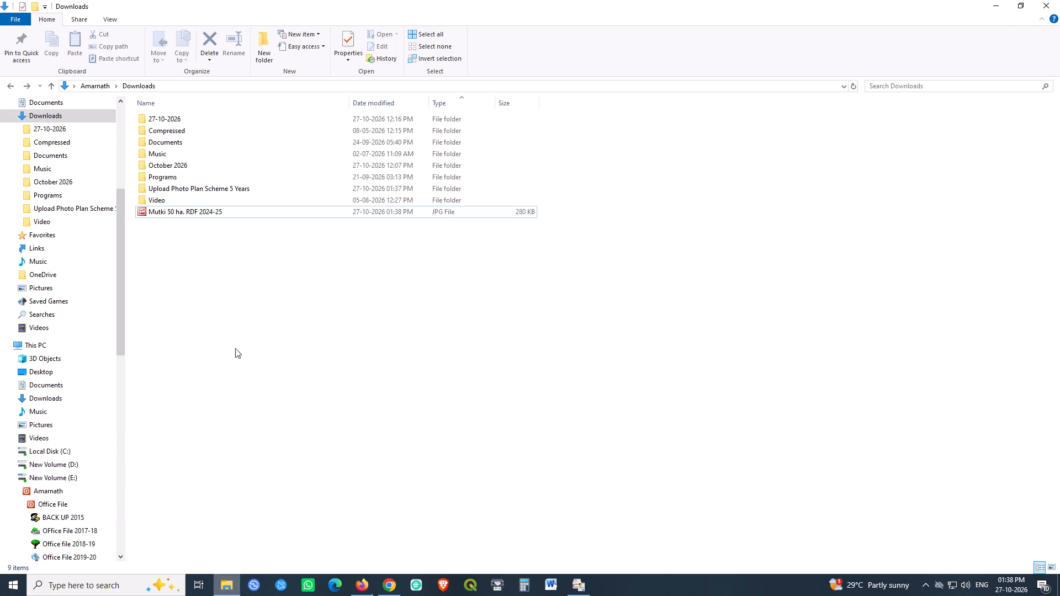
left_click_drag(184, 216, 263, 187)
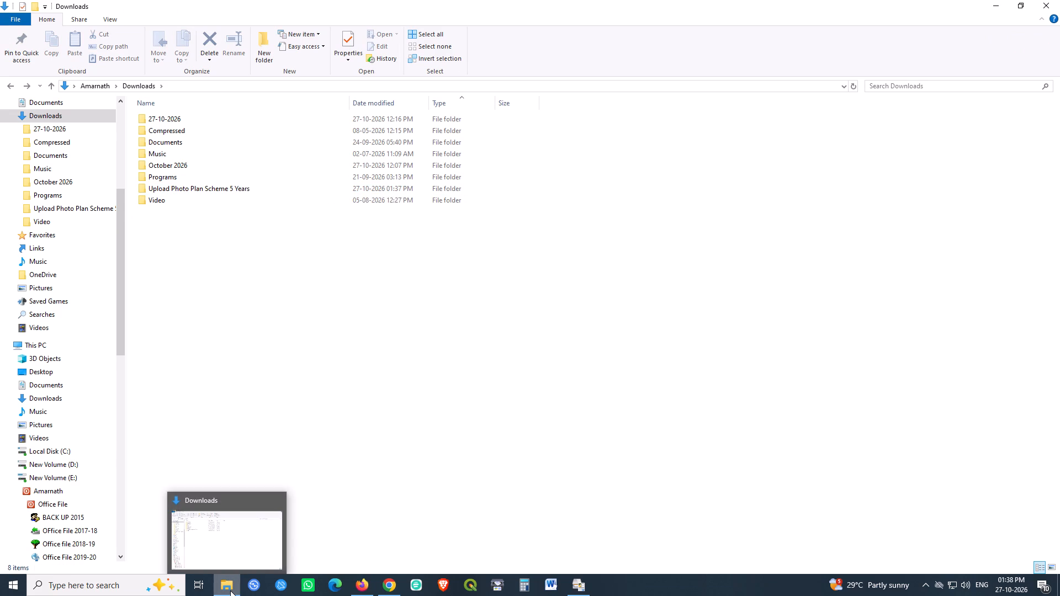
In the Plan plantations (Responses) sheet in Firefox, search for "chapakali" and select its entire row.
left_click(368, 588)
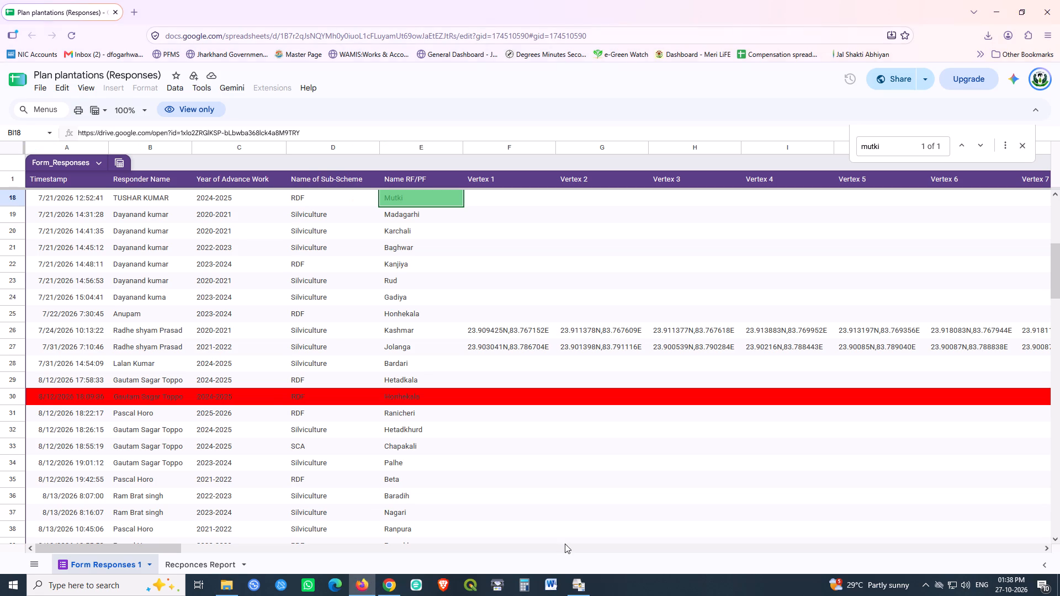
left_click_drag(889, 149, 801, 137)
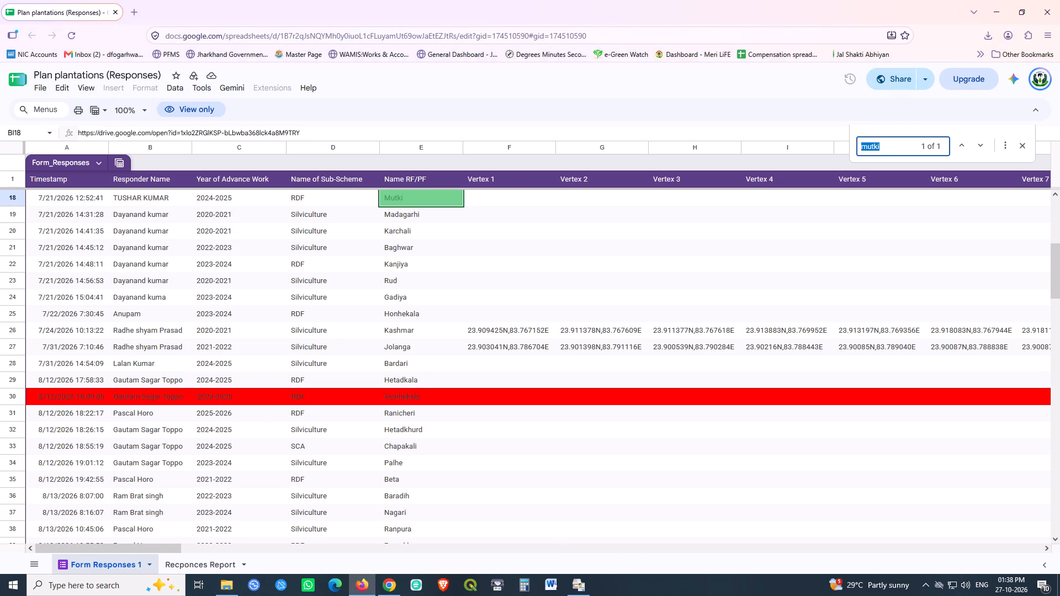
key("BackSpace")
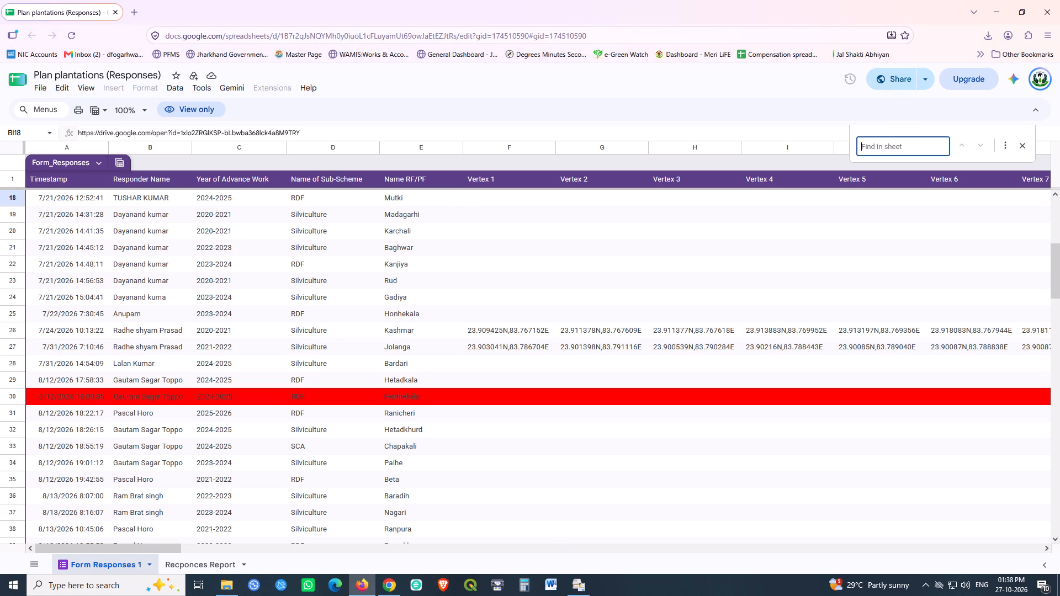
type("chapakali")
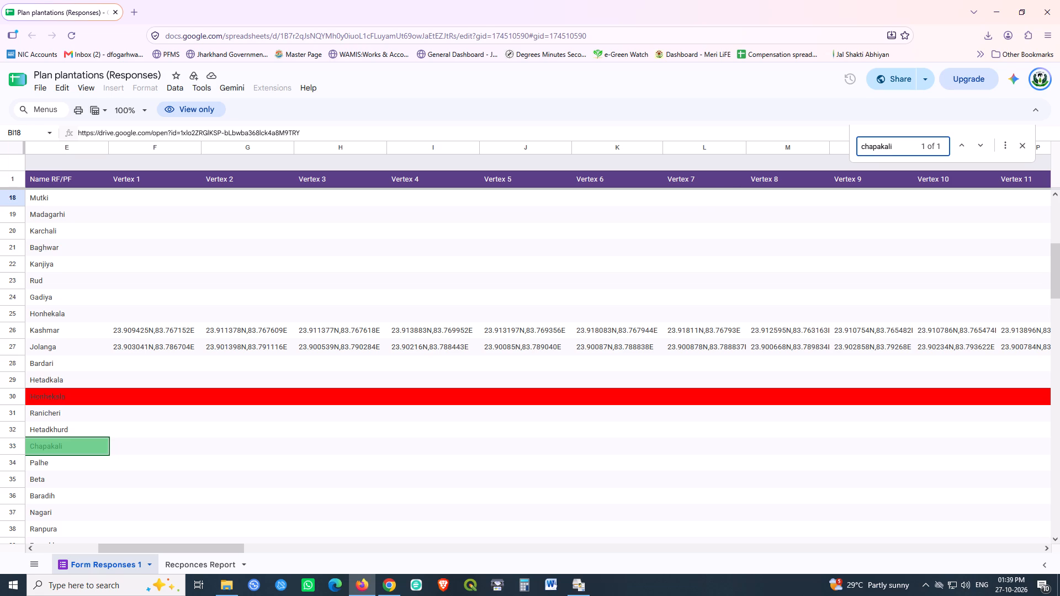
left_click_drag(153, 549, 75, 551)
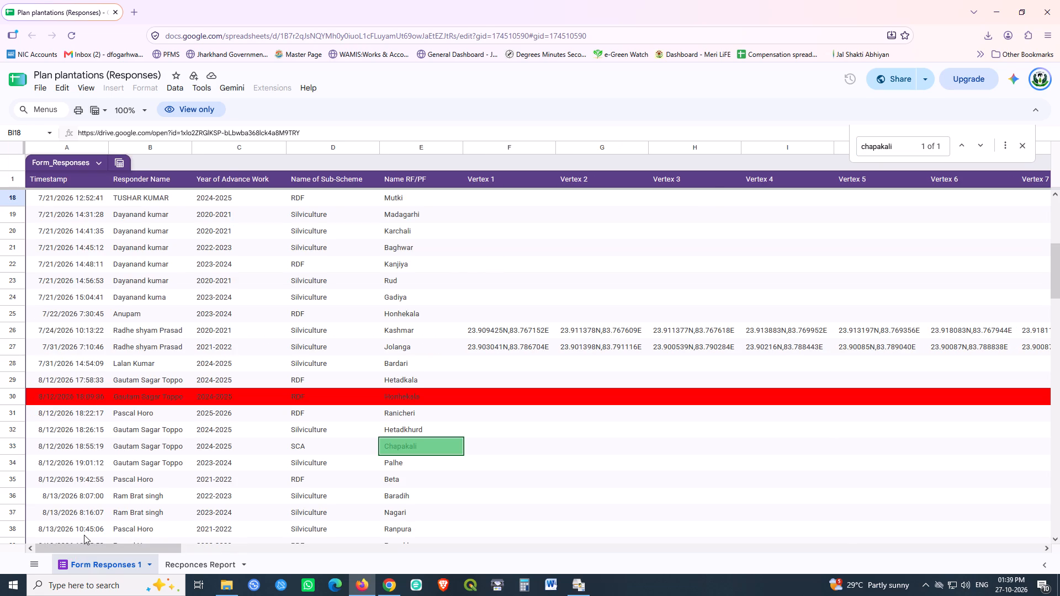
left_click(13, 444)
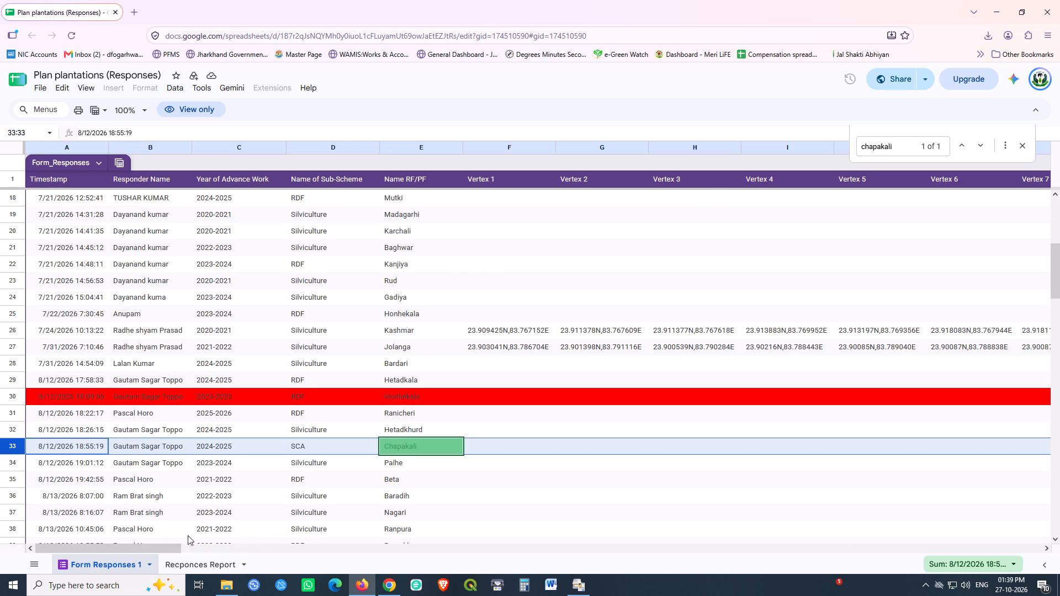
Open the field photograph linked in the Chapakali row, download it, and return to the responses sheet.
left_click_drag(146, 549, 1013, 549)
left_click(507, 446)
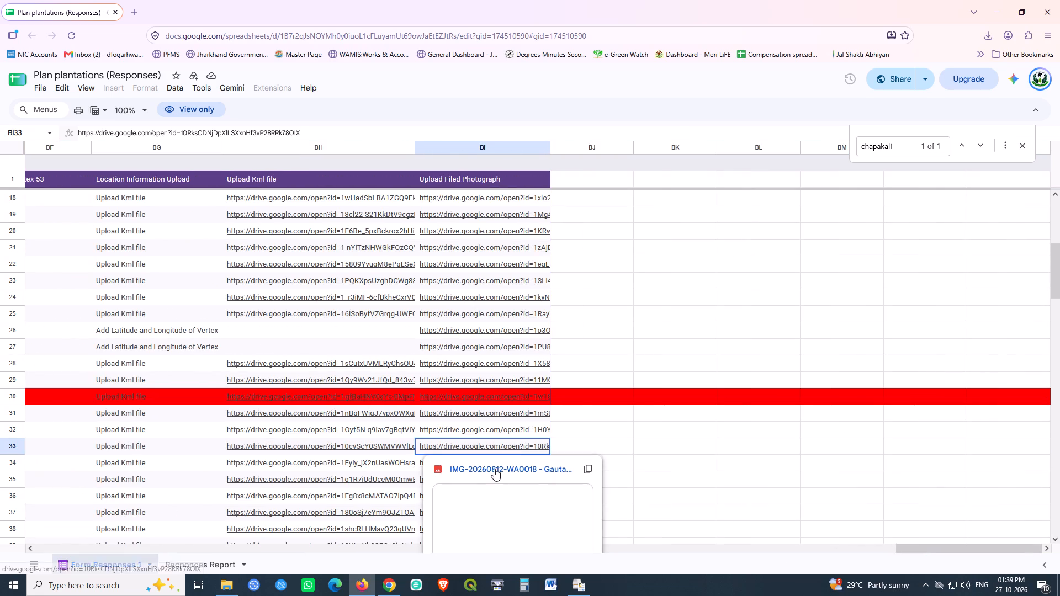
left_click(494, 469)
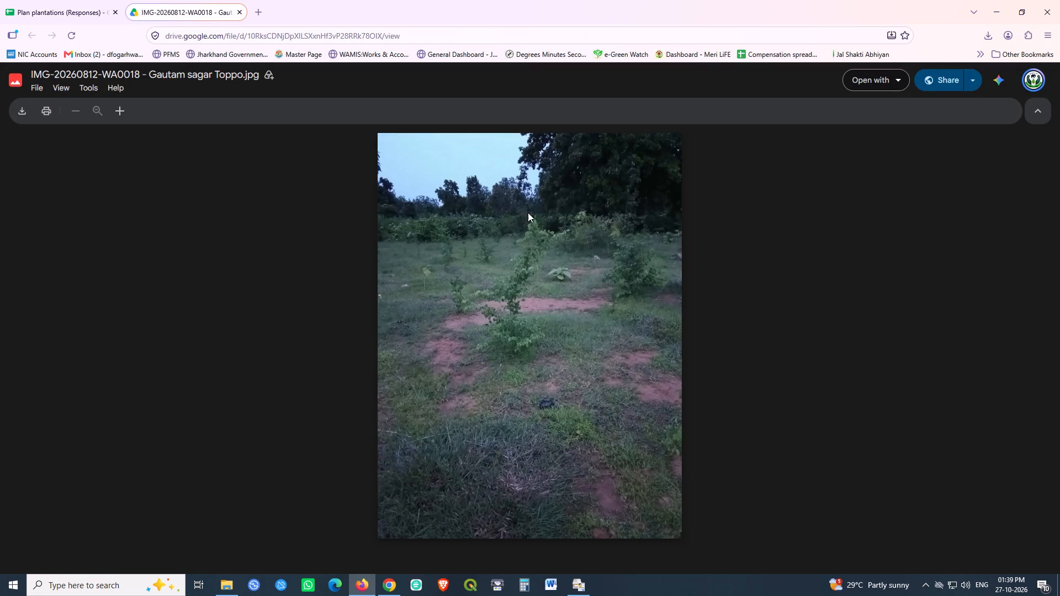
left_click(18, 108)
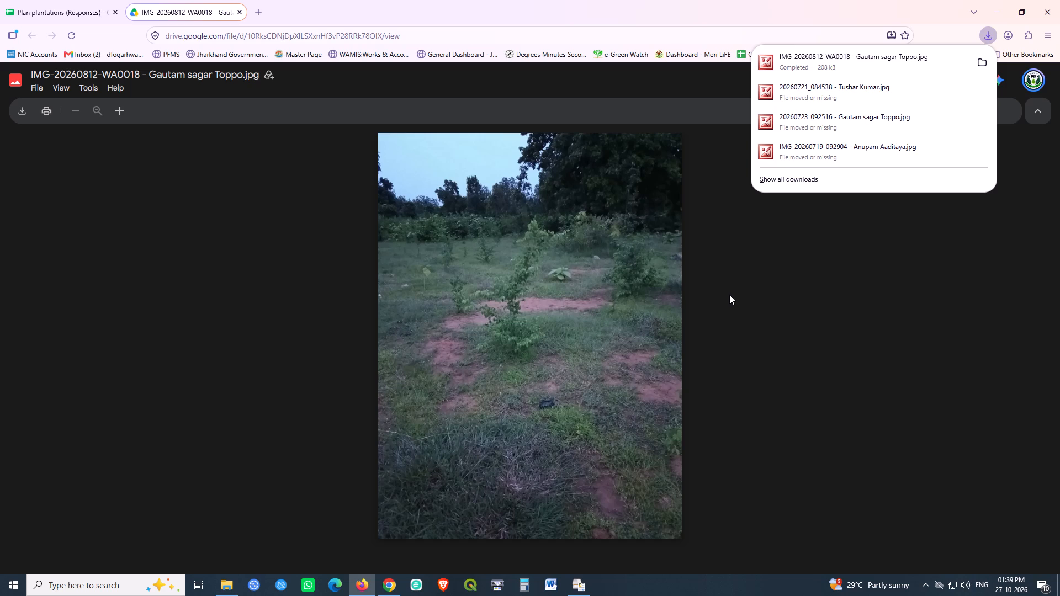
left_click(500, 0)
left_click(242, 10)
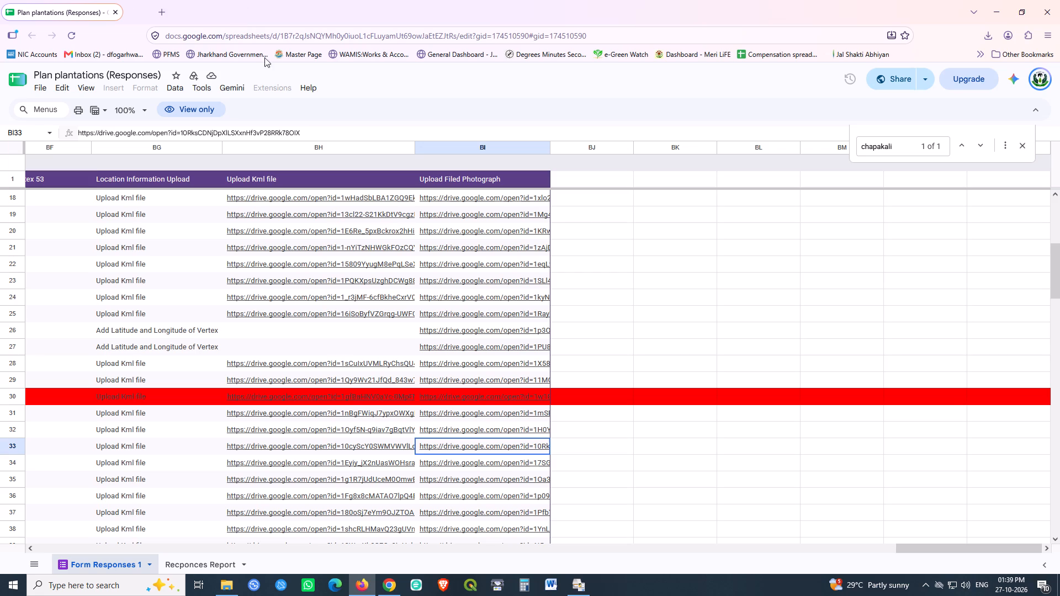
In File Explorer, open the newly downloaded Chapakali photo to check it, and close the viewer.
left_click(229, 592)
double_click(158, 212)
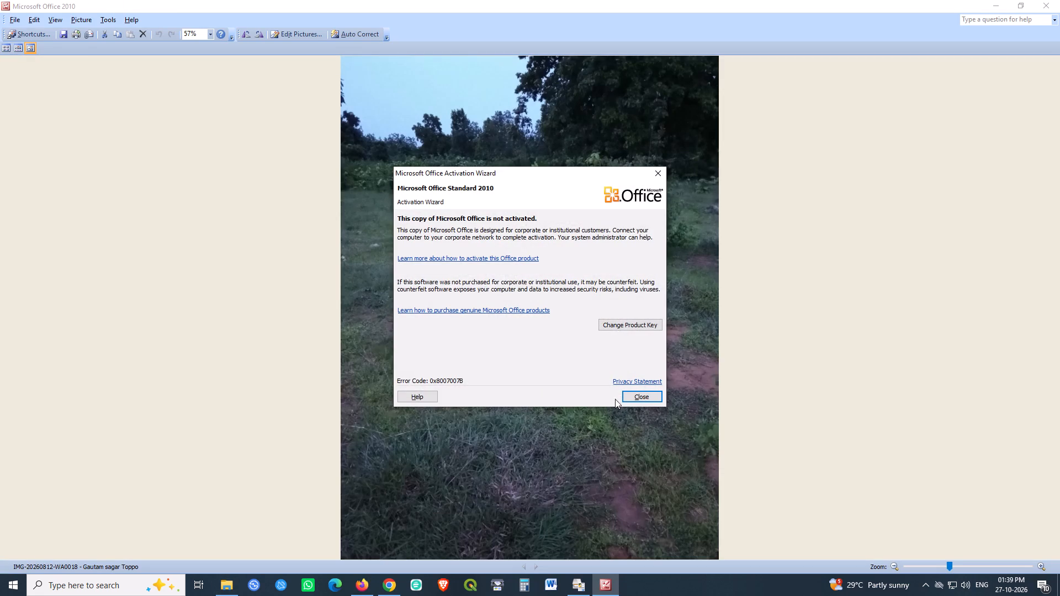
left_click(629, 393)
left_click(1058, 0)
right_click(209, 216)
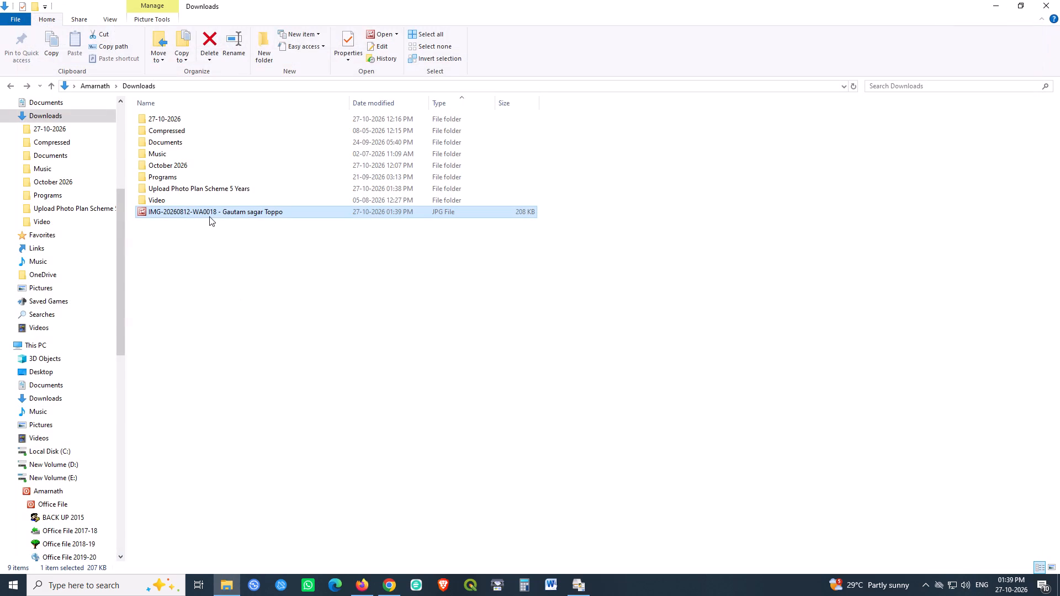
left_click(536, 301)
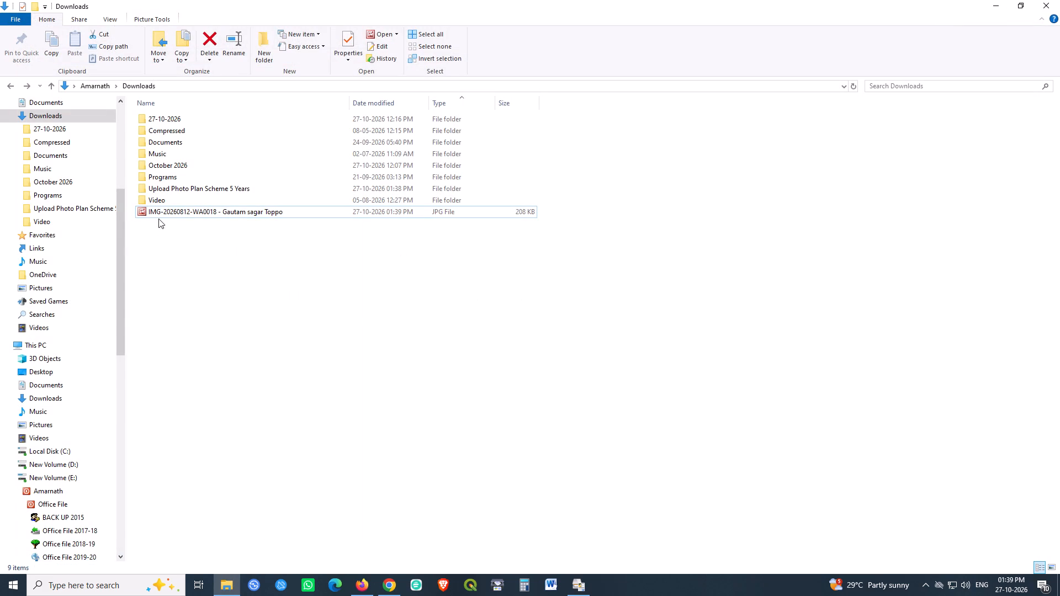
Rename the newly downloaded photo in Downloads as "Chapakali 30 ha. SCA 2024-25".
left_click(162, 212)
key("F2")
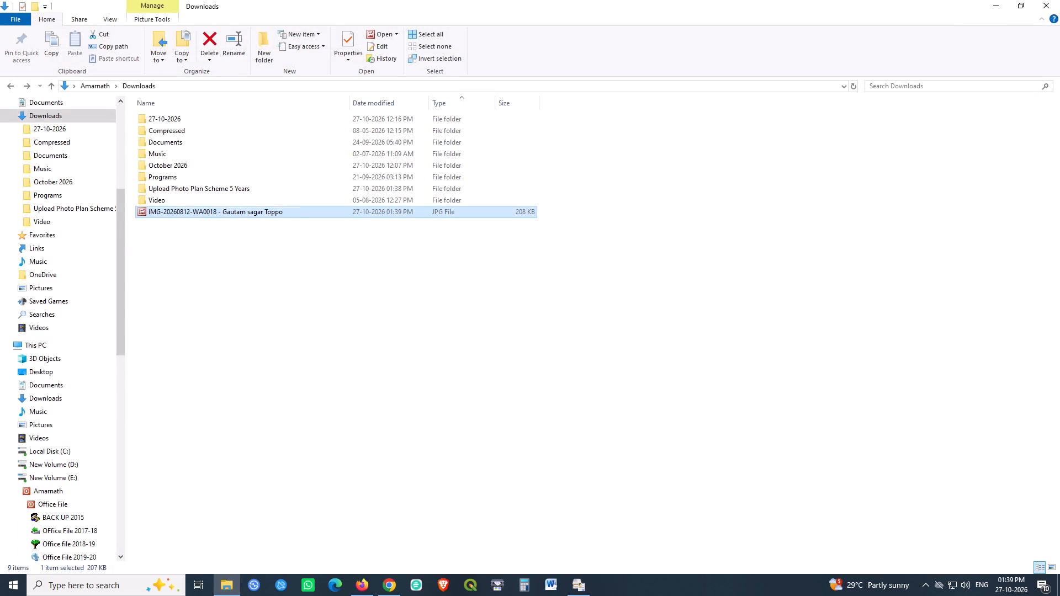
type("Ka")
key("BackSpace")
key("BackSpace")
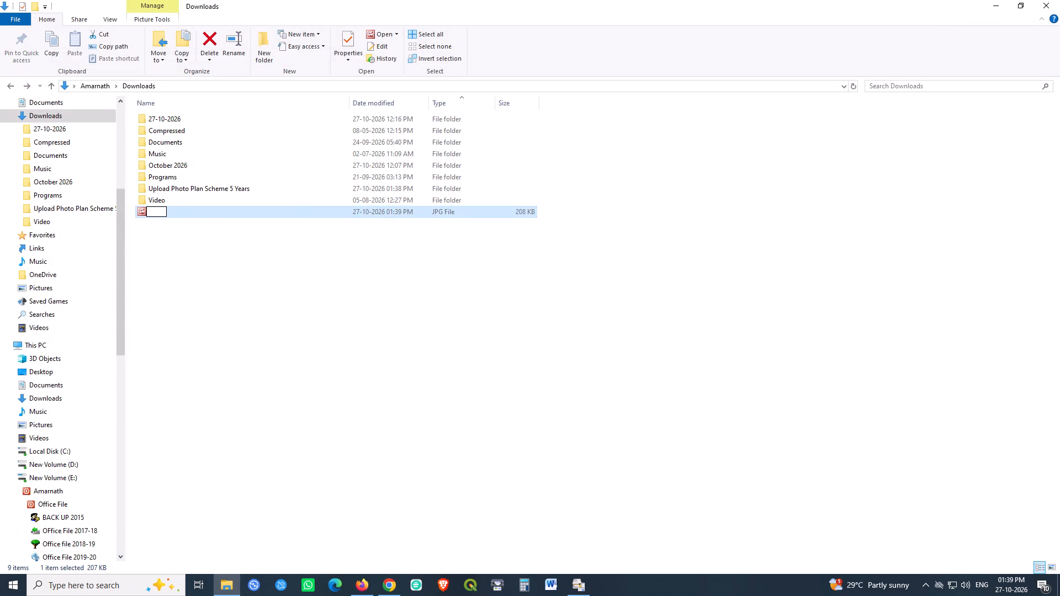
type("Chap")
type("akali")
key("space")
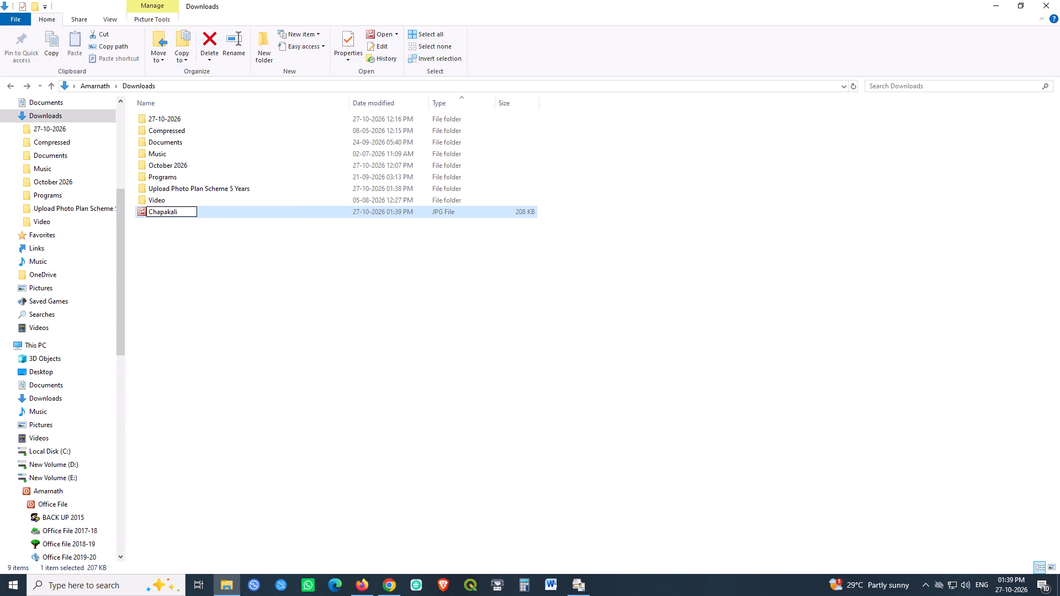
type("50")
key("BackSpace")
key("BackSpace")
type("30 ha.")
key("space")
type("SCA 2024-25")
key("Return")
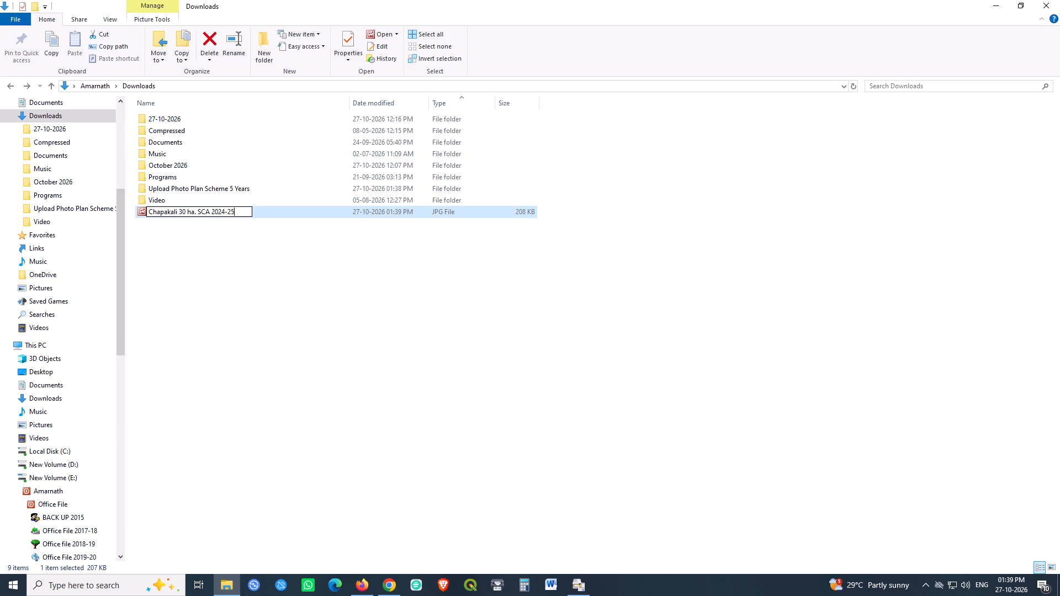
In Chrome, filter the plantation worklist to year 2024-25 and open the Chapakali record for editing.
left_click(387, 593)
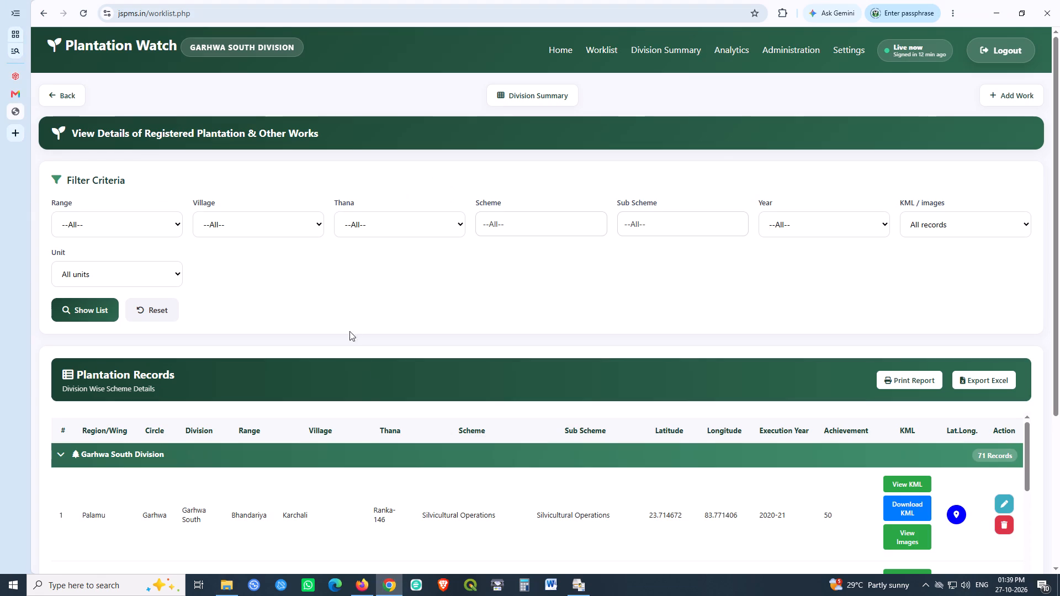
left_click(839, 223)
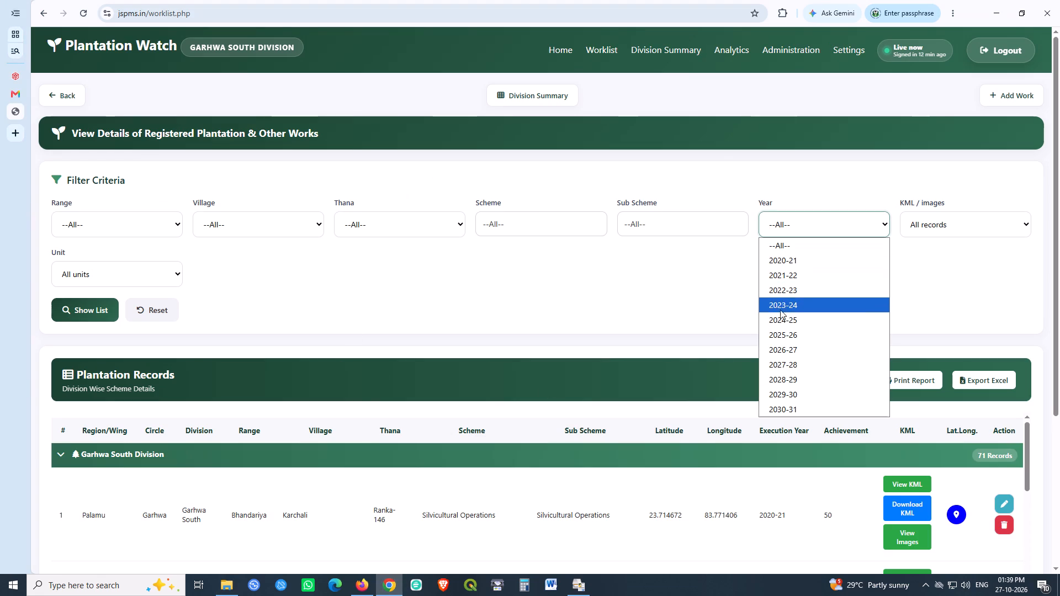
left_click(778, 318)
left_click(67, 307)
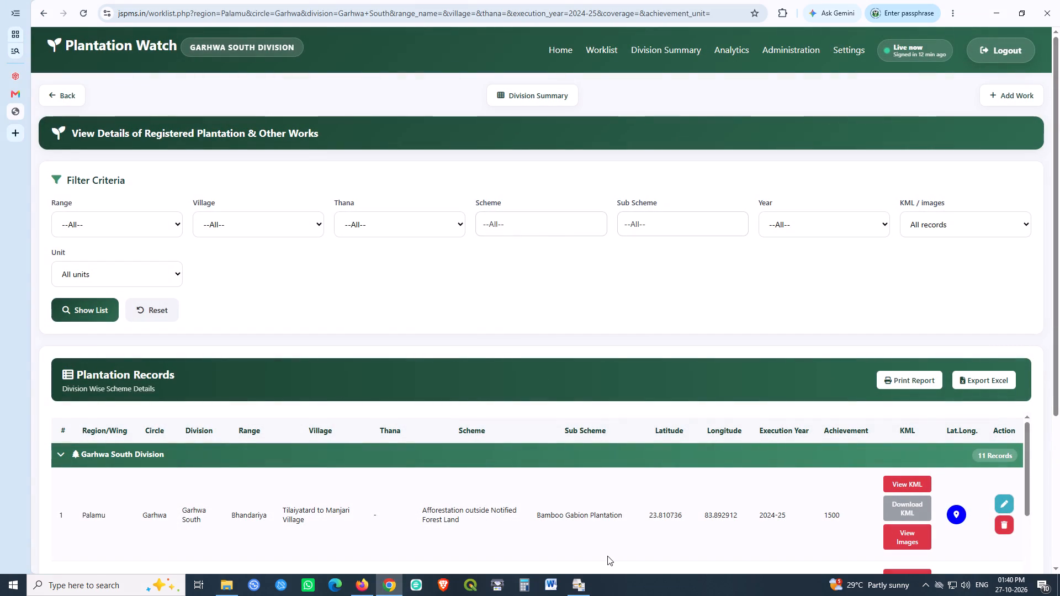
scroll(500, 491, "down", 5)
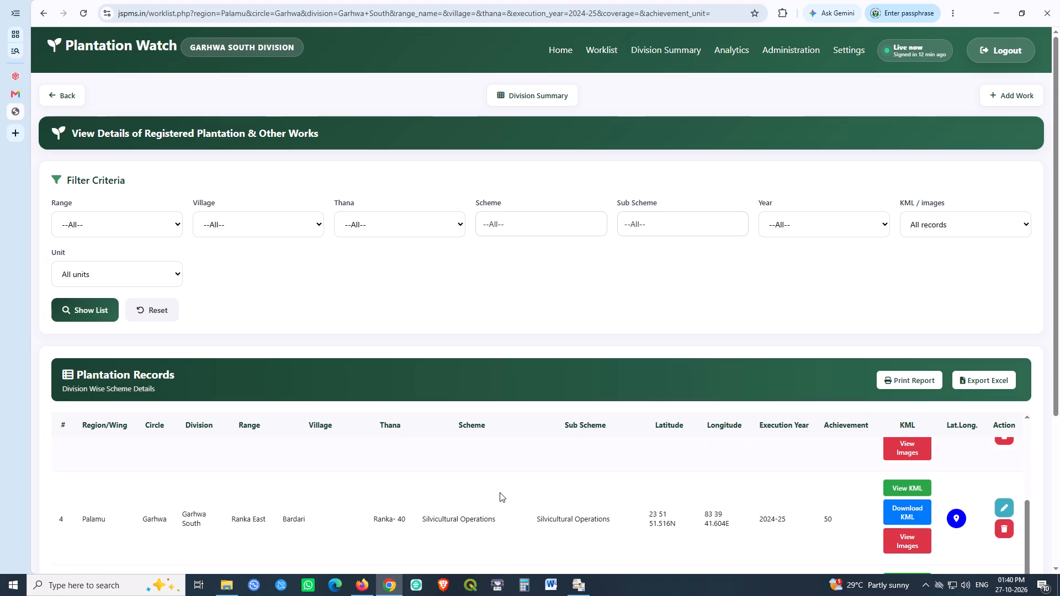
scroll(500, 492, "down", 3)
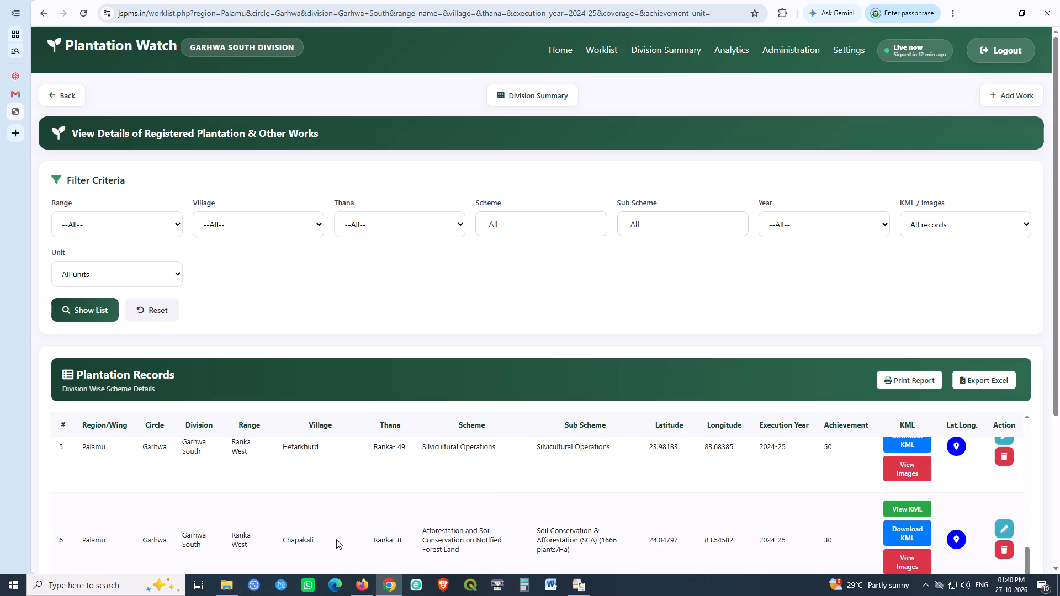
scroll(668, 518, "down", 1)
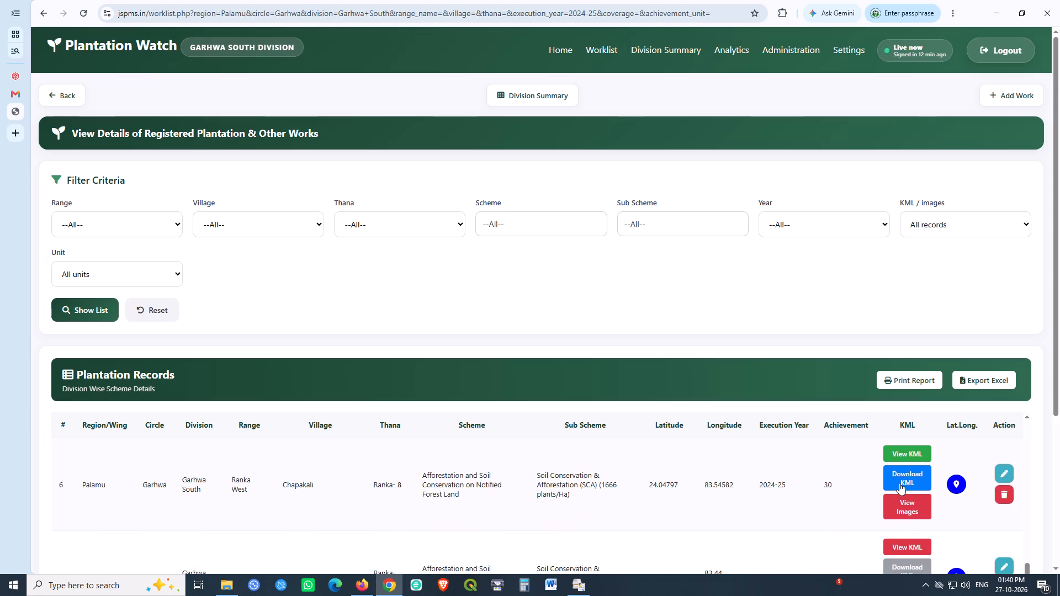
left_click(1008, 470)
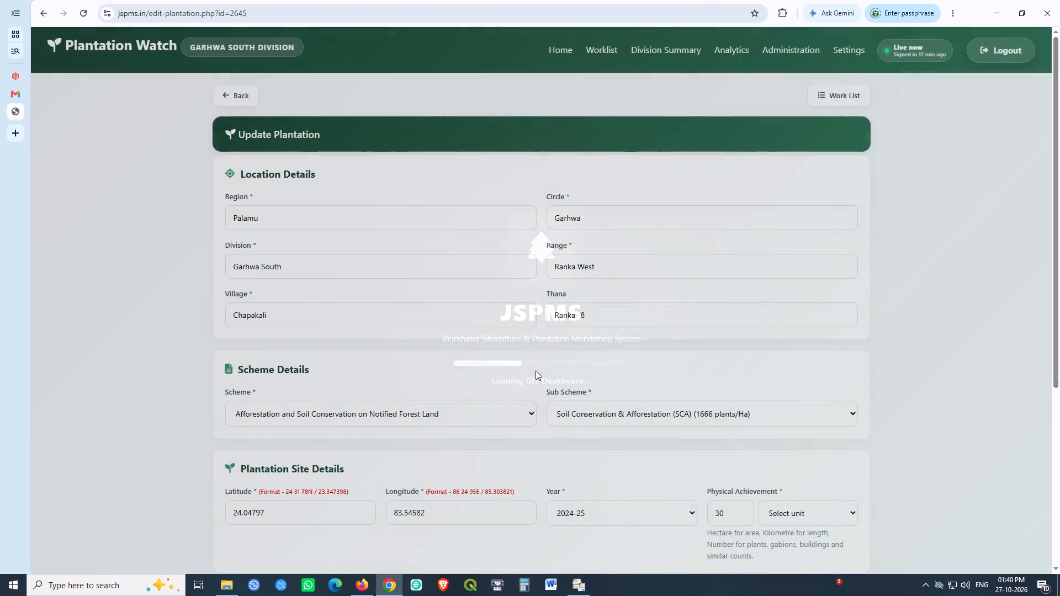
Set the Chapakali record's physical achievement unit to Hectare (Ha).
scroll(710, 373, "down", 4)
left_click(824, 302)
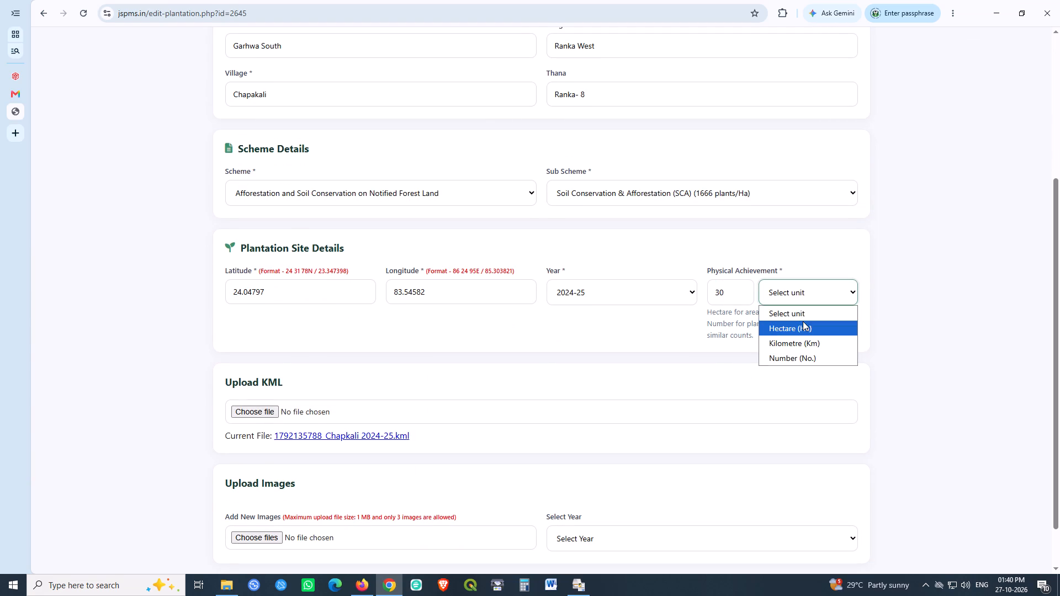
left_click(803, 321)
Attach the image "Chapakali 30 ha. SCA 2024-25" to the Chapakali record with image year 2024-25, and update the plantation.
scroll(421, 368, "down", 3)
left_click(258, 487)
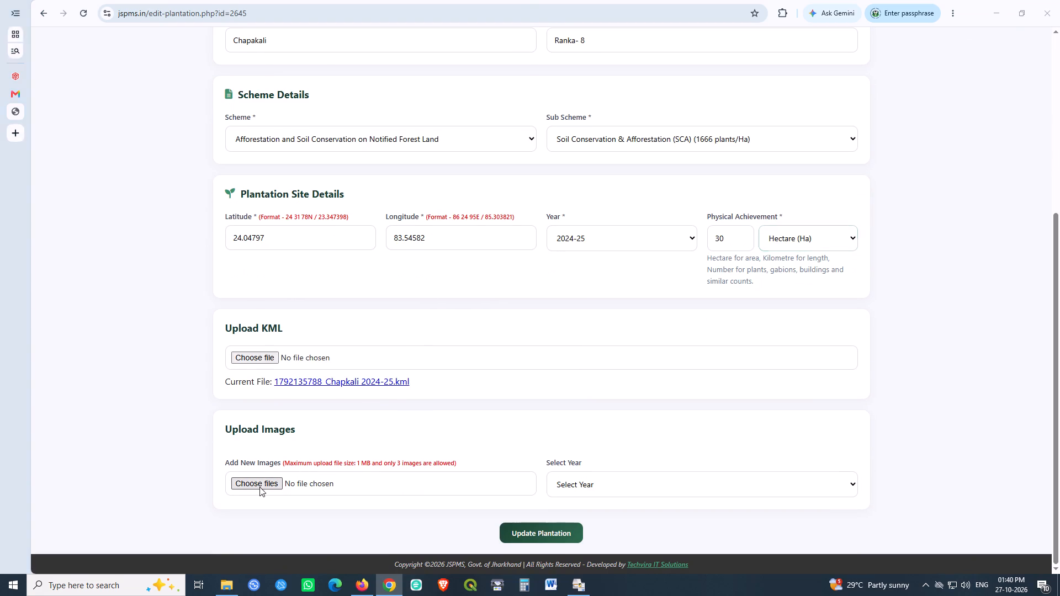
left_click(219, 125)
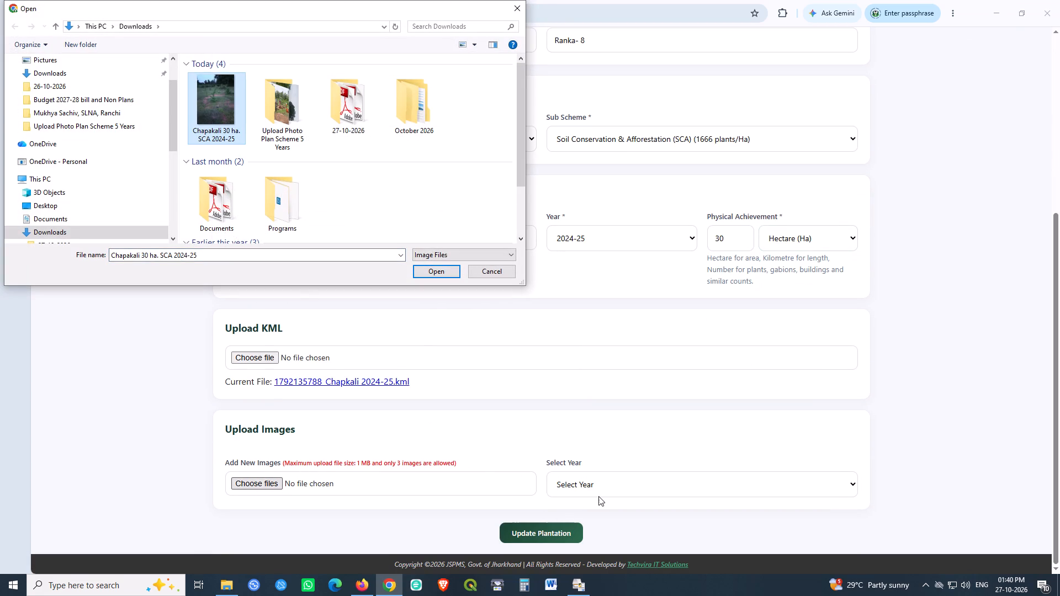
left_click(598, 496)
left_click(441, 275)
left_click(616, 483)
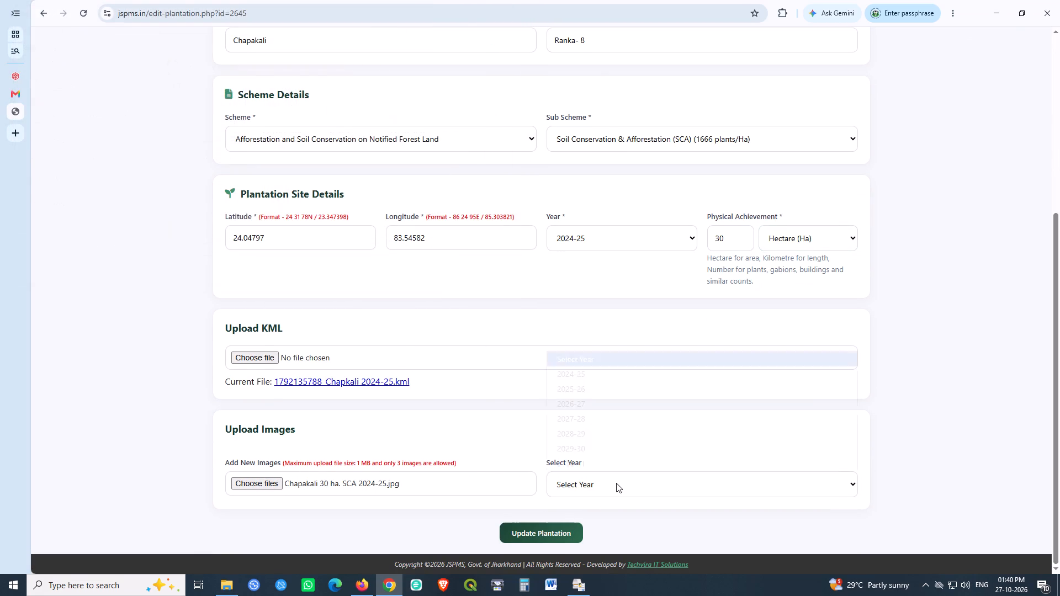
left_click(606, 377)
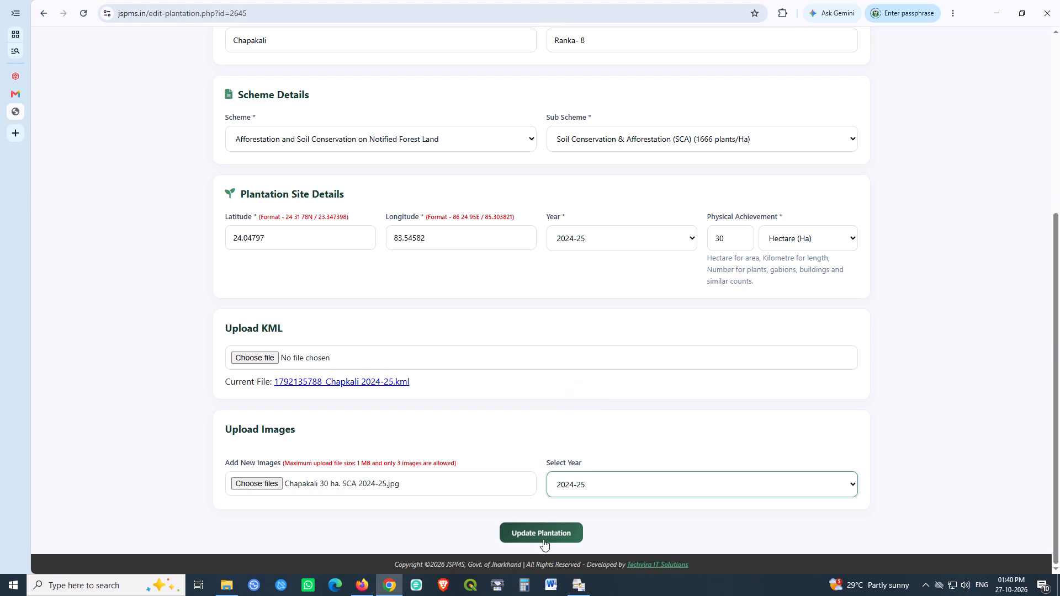
left_click(518, 531)
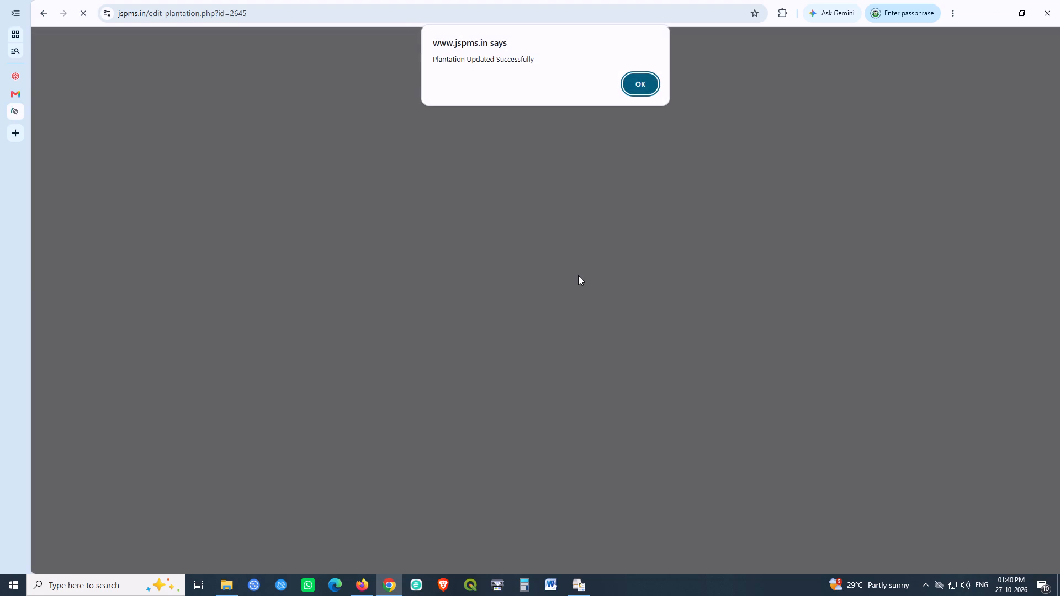
left_click(648, 86)
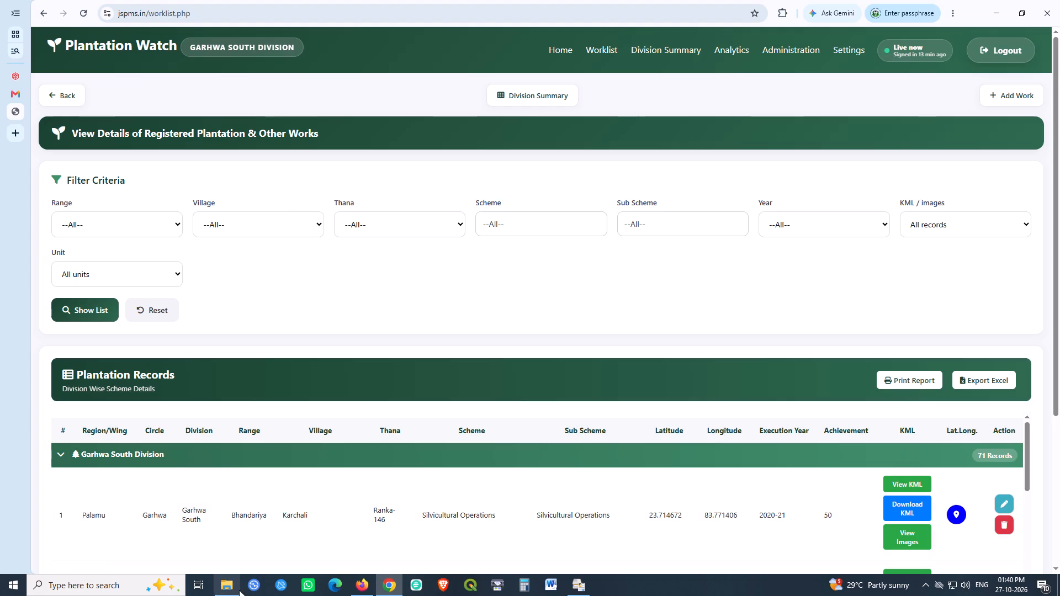
In File Explorer, move the Chapakali photo from Downloads into the "Upload Photo Plan Scheme 5 Years" folder.
left_click(218, 594)
left_click_drag(183, 213, 271, 188)
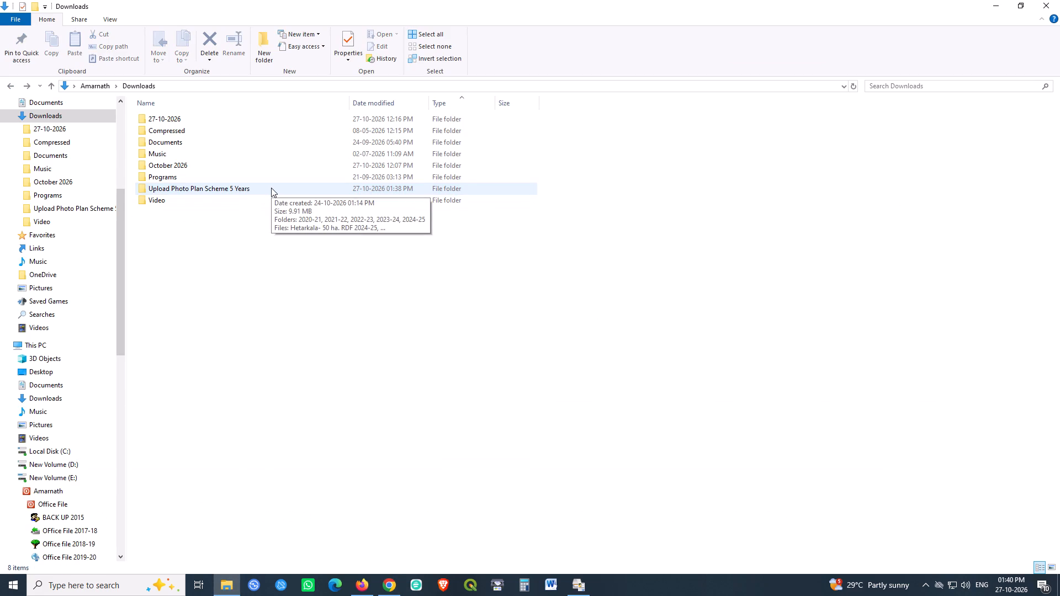
In Firefox, search the plantation responses sheet for "hetar" and "heta", and select the Hetadkhurd row for 2024-2025.
left_click(358, 582)
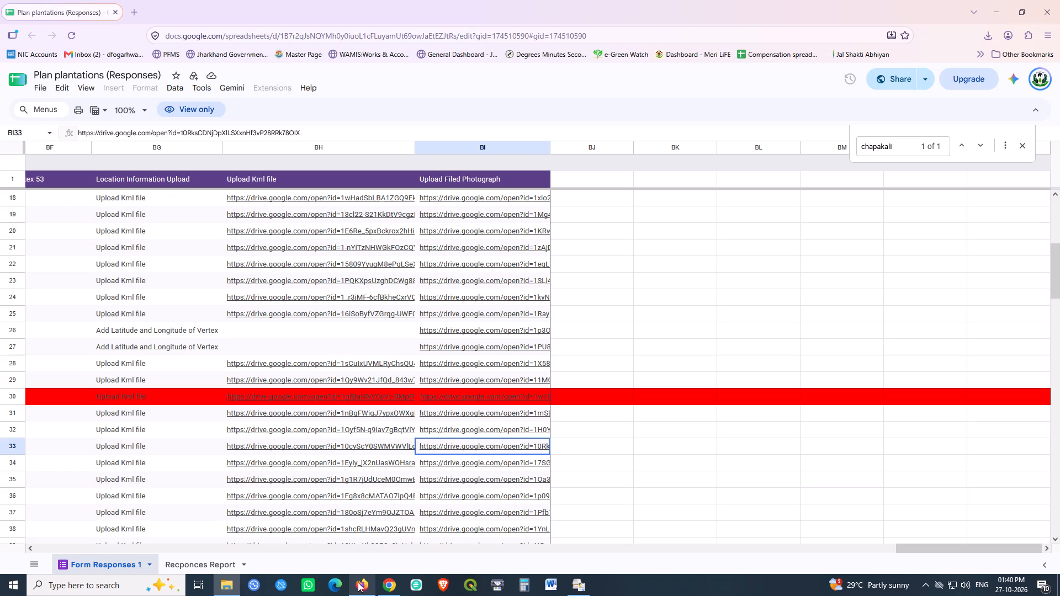
left_click_drag(960, 551, 93, 563)
left_click_drag(907, 145, 812, 145)
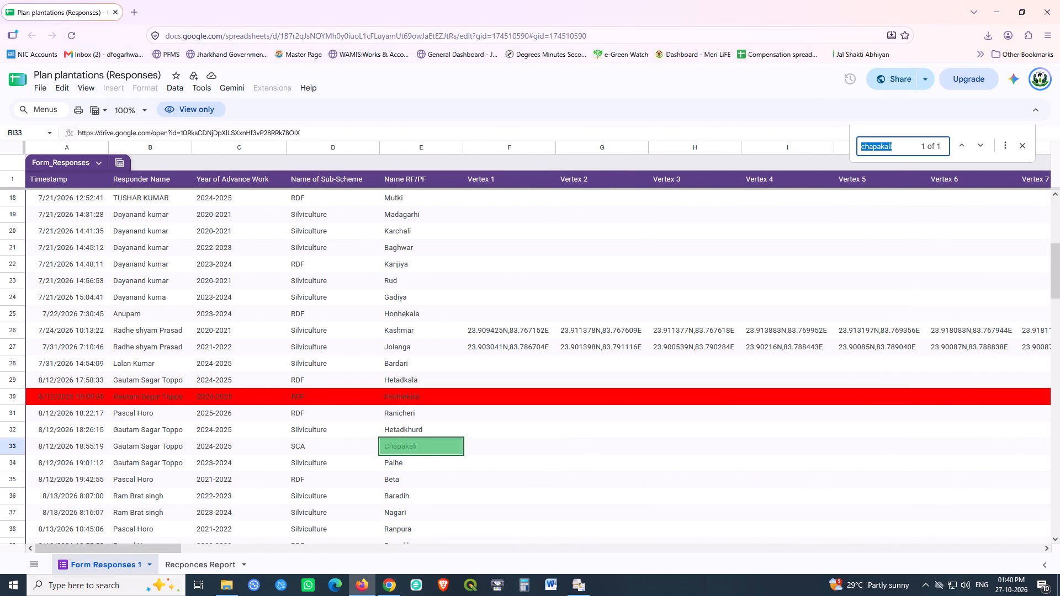
key("BackSpace")
type("hetar")
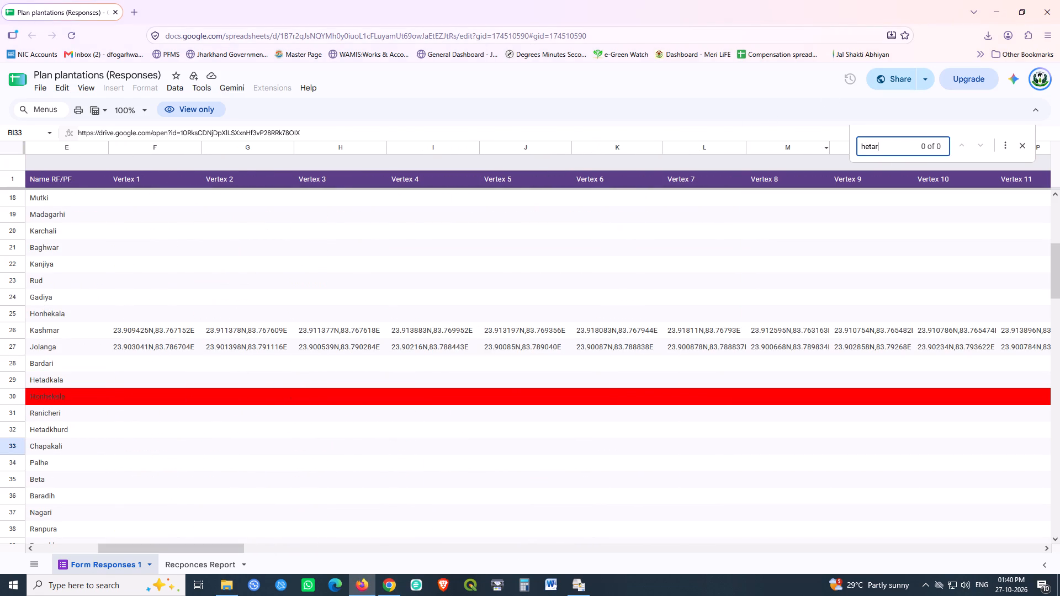
key("Return")
key("BackSpace")
key("Return")
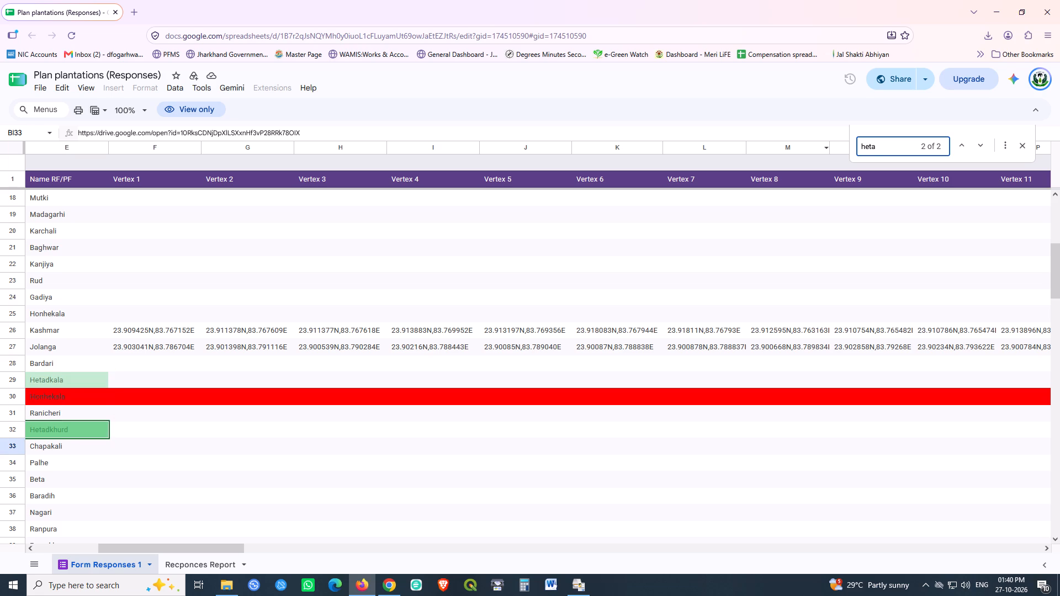
left_click_drag(226, 547, 151, 548)
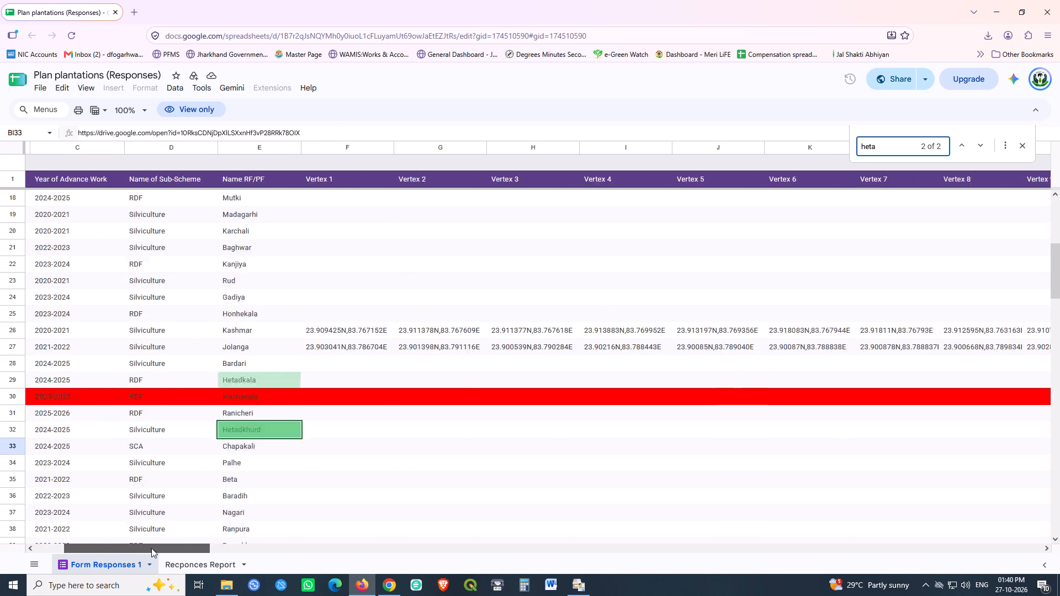
left_click_drag(151, 548, 114, 545)
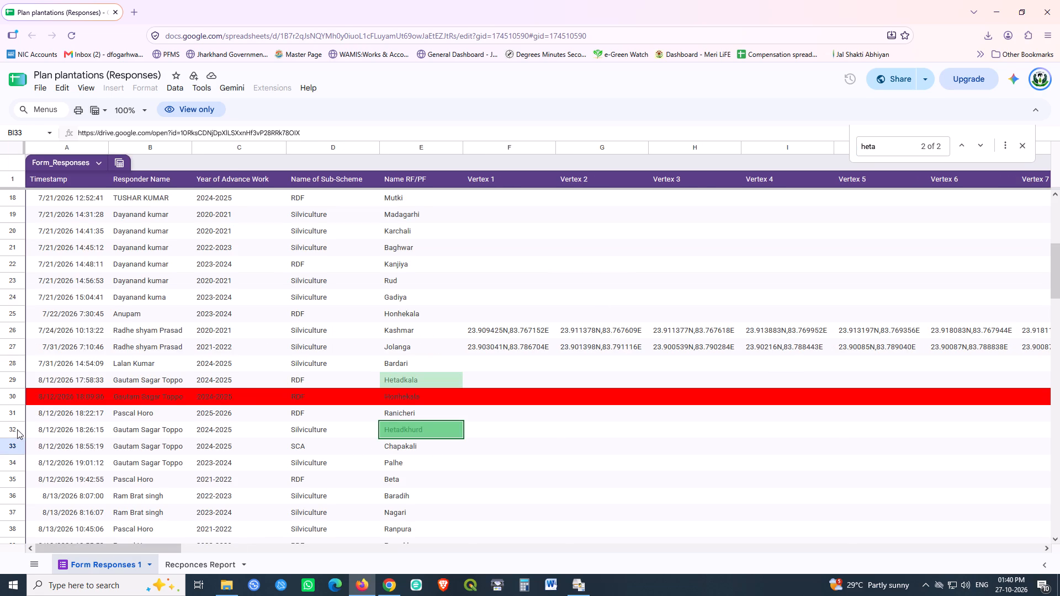
left_click(16, 429)
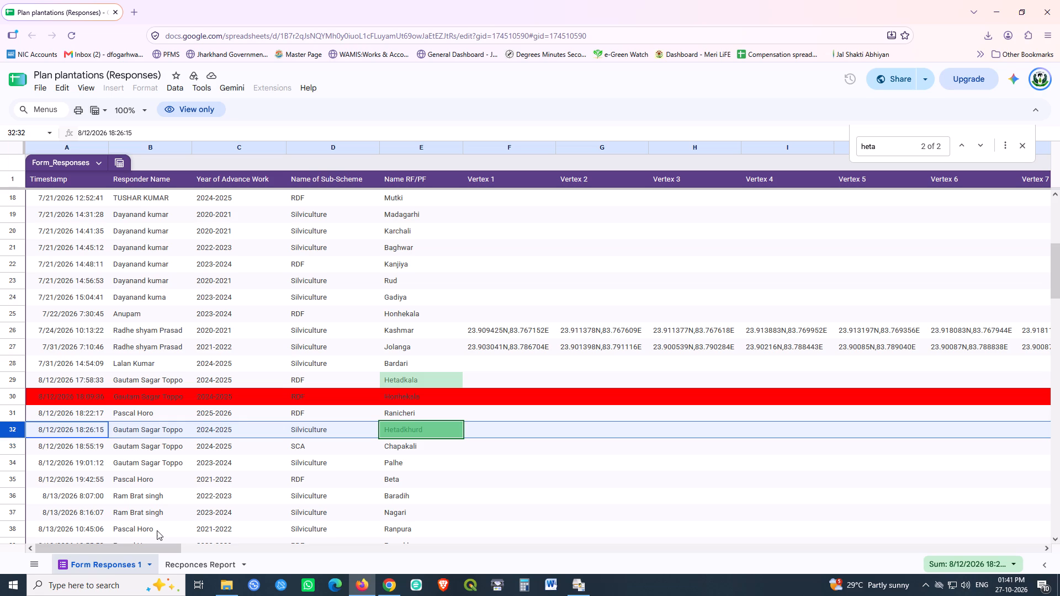
Open the field photograph linked in row 30, download it, and close the photo's page.
left_click_drag(141, 544, 962, 525)
left_click(734, 395)
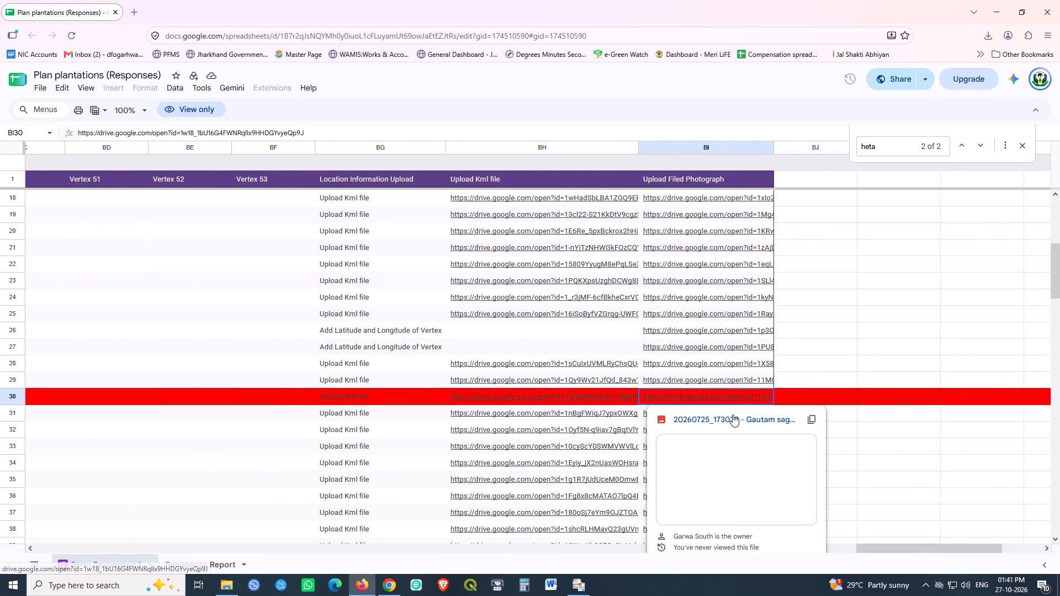
left_click(733, 414)
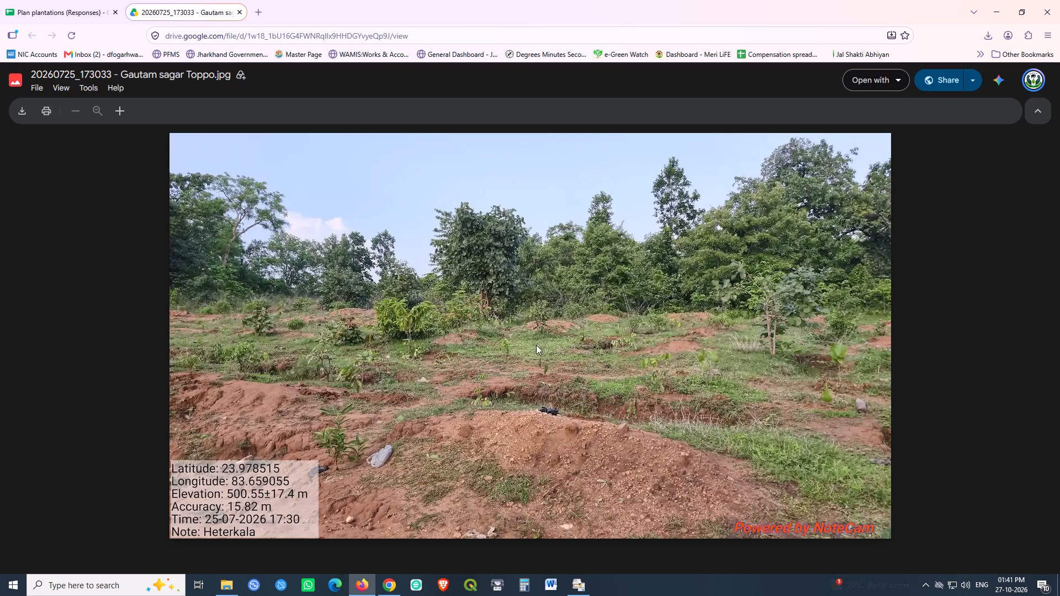
left_click(26, 110)
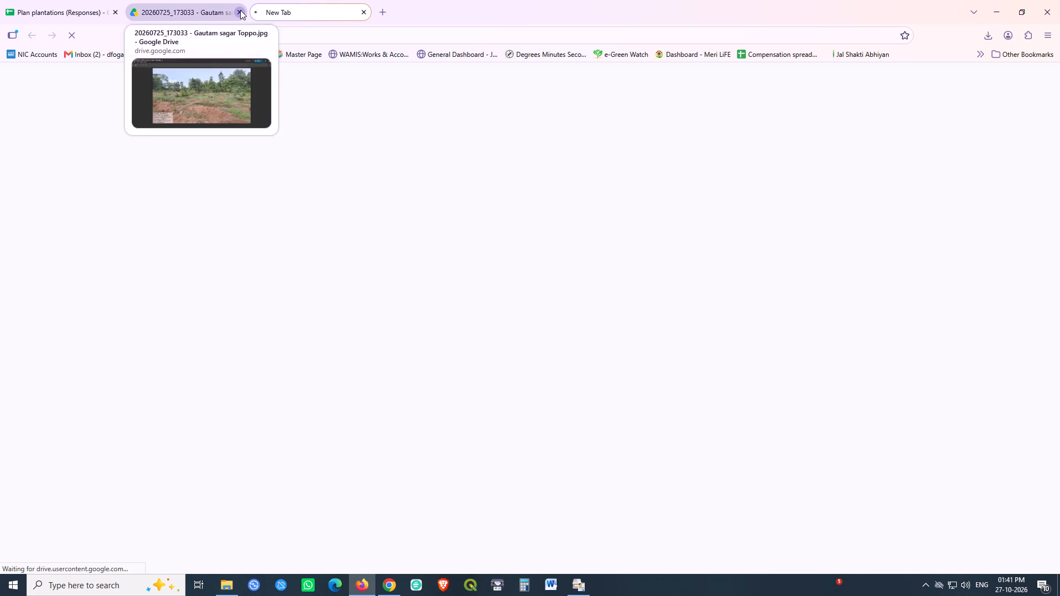
left_click(240, 10)
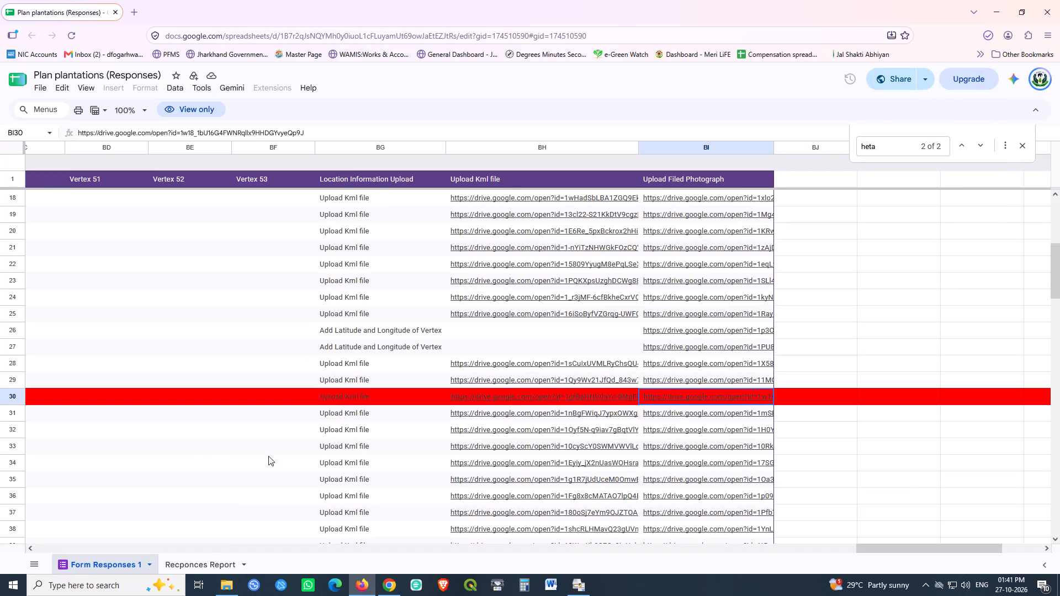
From Downloads in File Explorer, open the newly downloaded photo, resize it to Document - Large (1024 x 768 px), save it and close the viewer.
left_click(229, 583)
left_click(184, 212)
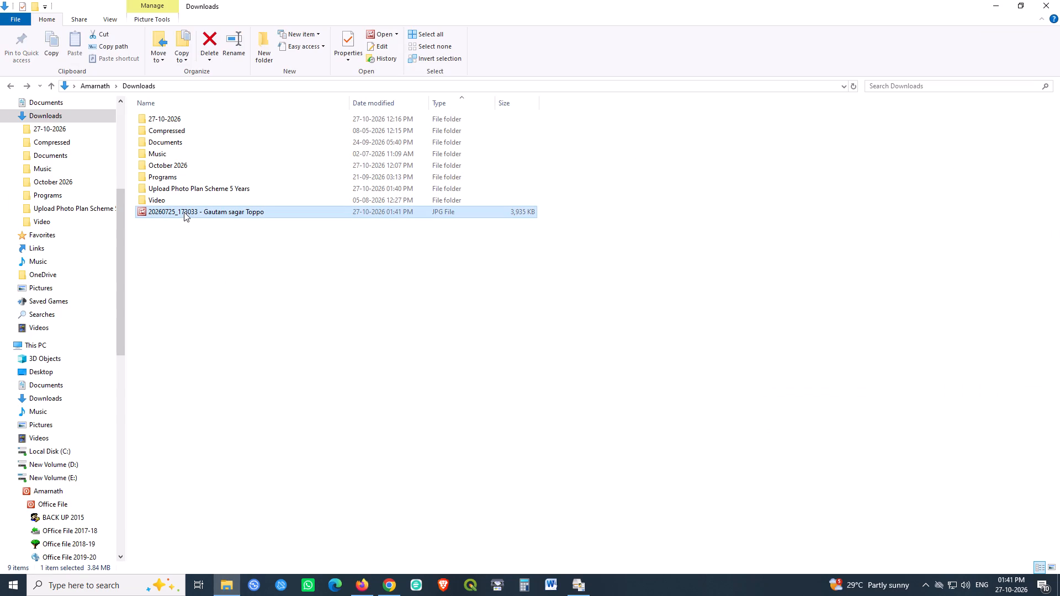
key("F2")
key("Return")
key("Return")
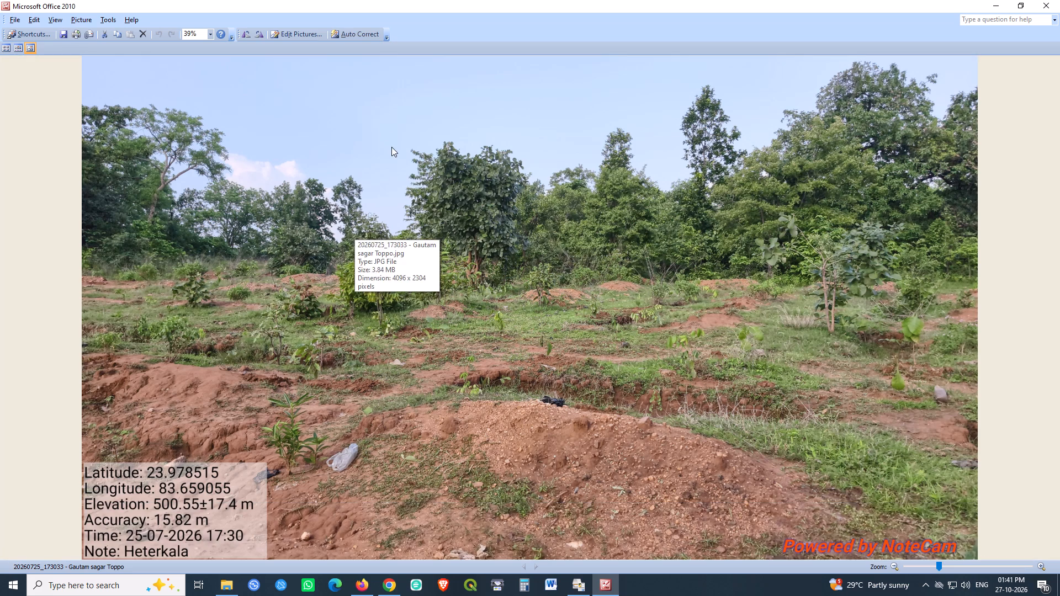
left_click(638, 406)
left_click(634, 401)
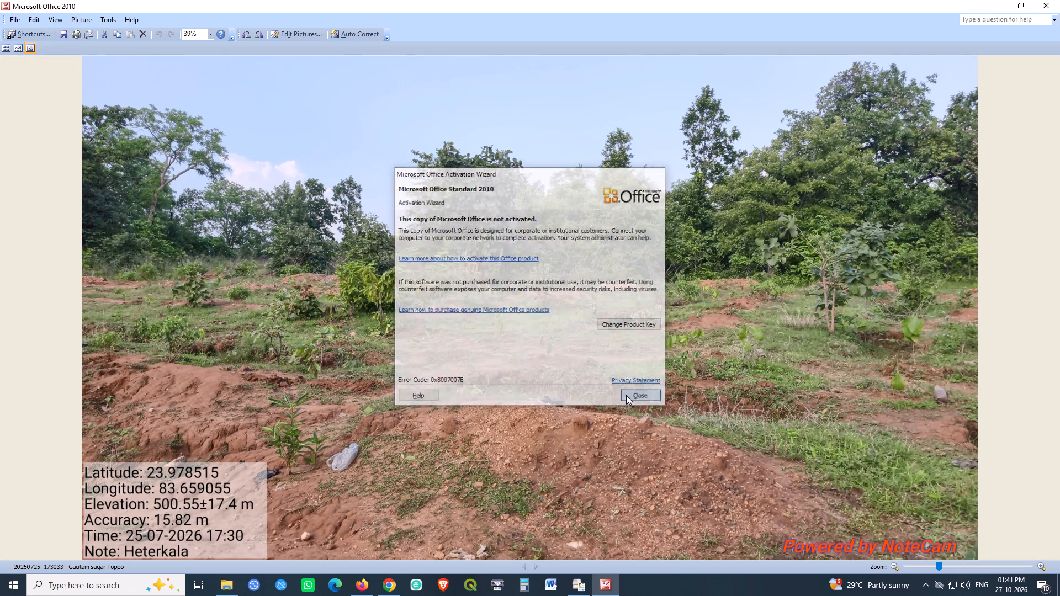
left_click(287, 35)
left_click(977, 229)
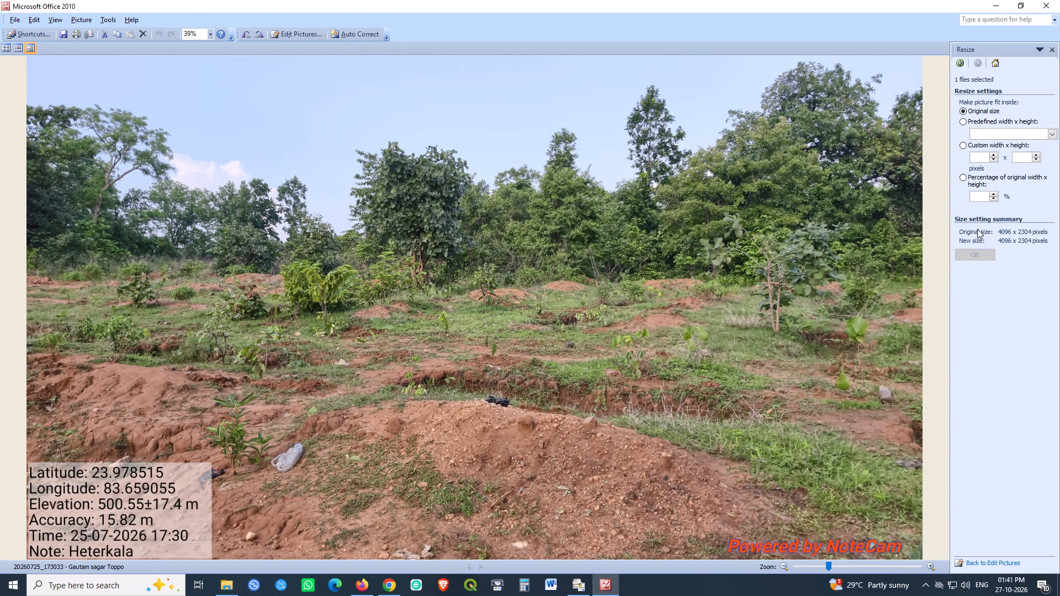
left_click(1014, 140)
left_click(1014, 133)
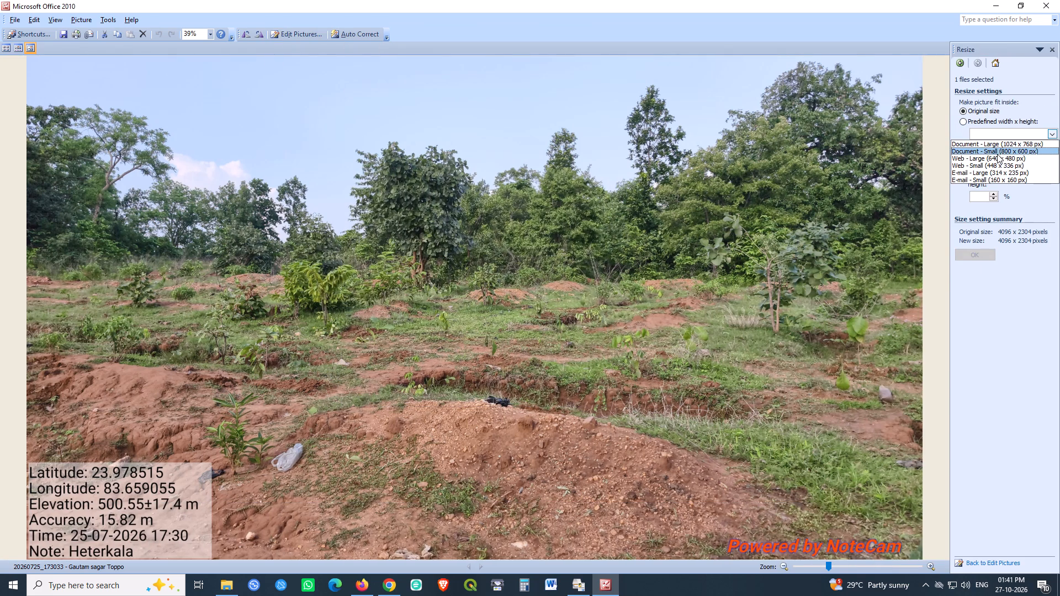
left_click(998, 142)
left_click(979, 255)
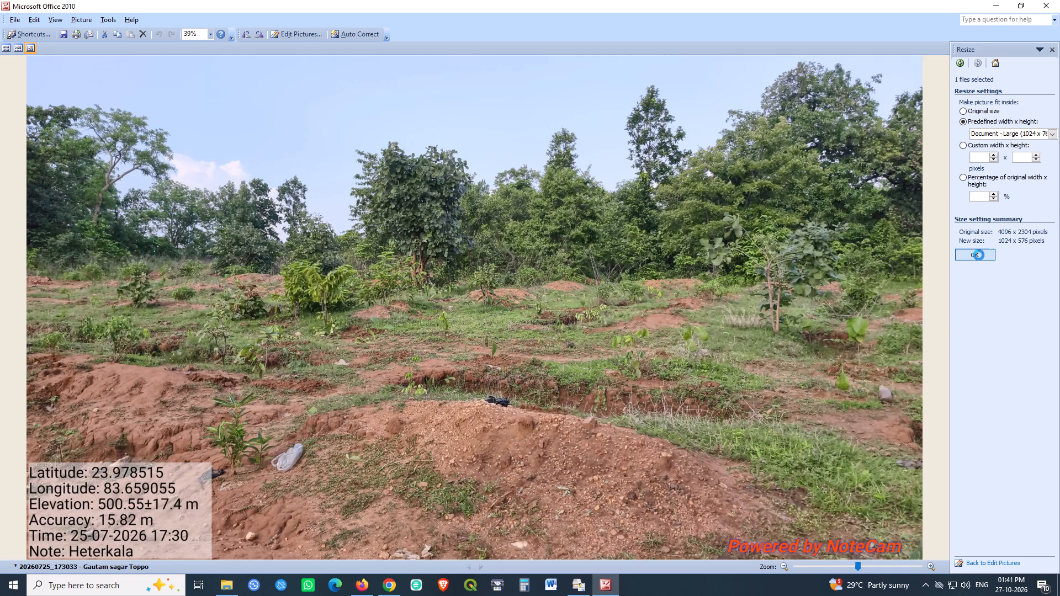
key("ctrl+s")
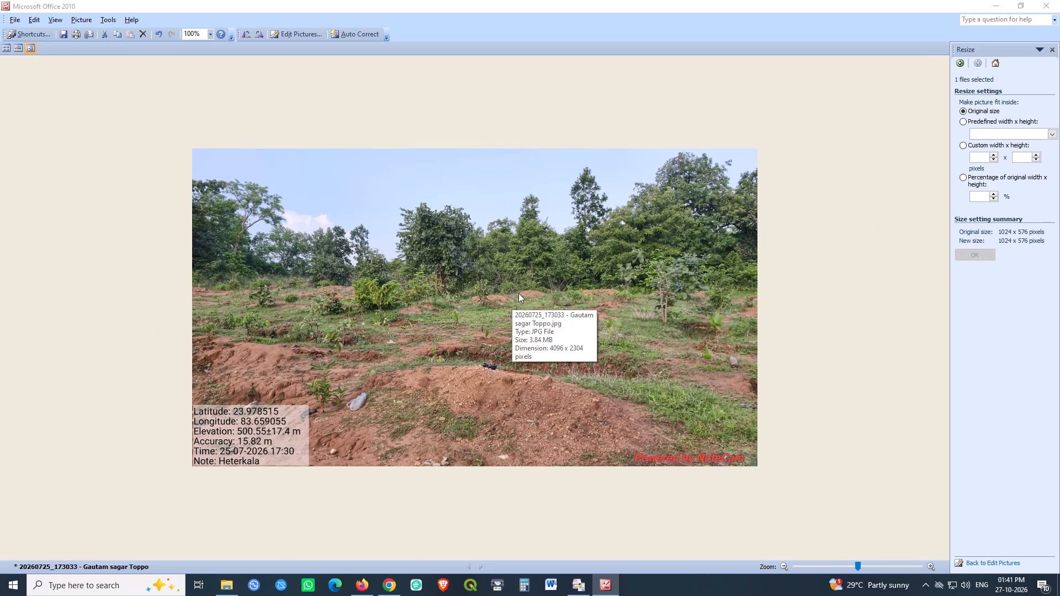
left_click(1051, 4)
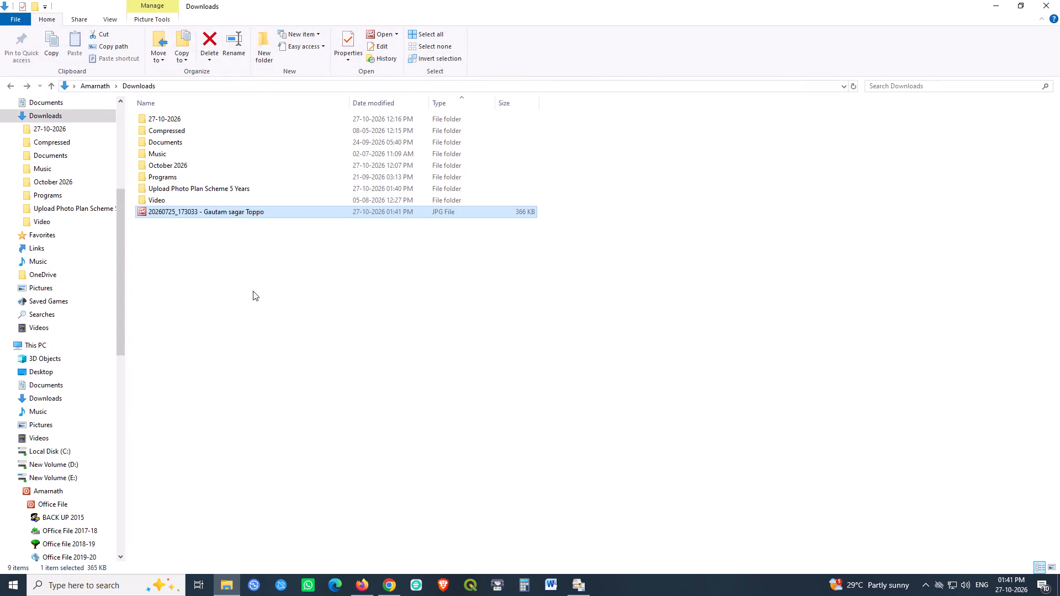
Rename the resized photo in Downloads as "HetarKhurd- 50 ha. Silvi 2024-25".
key("F2")
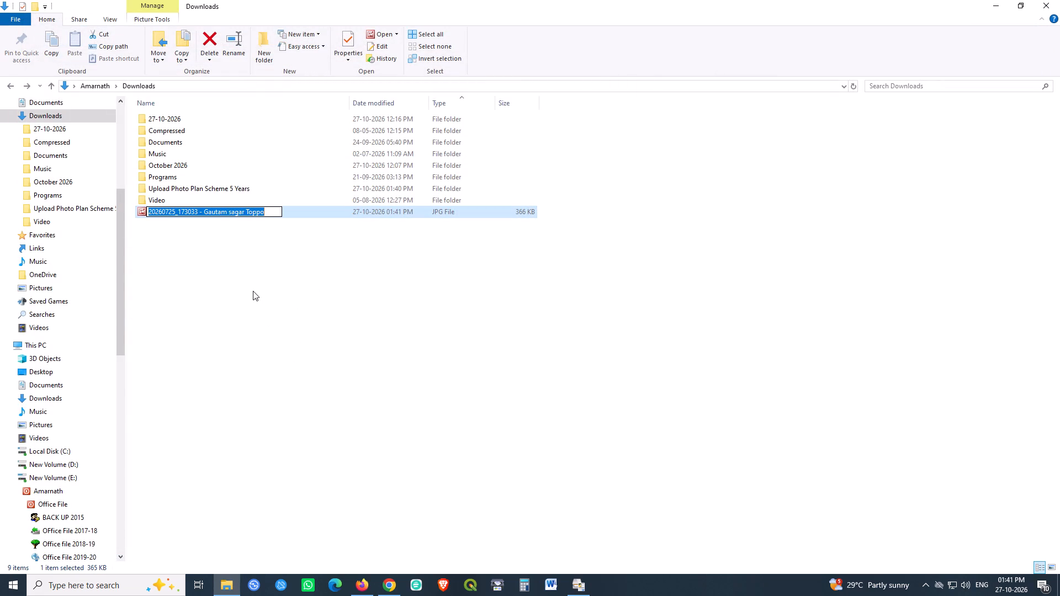
type("Hetar")
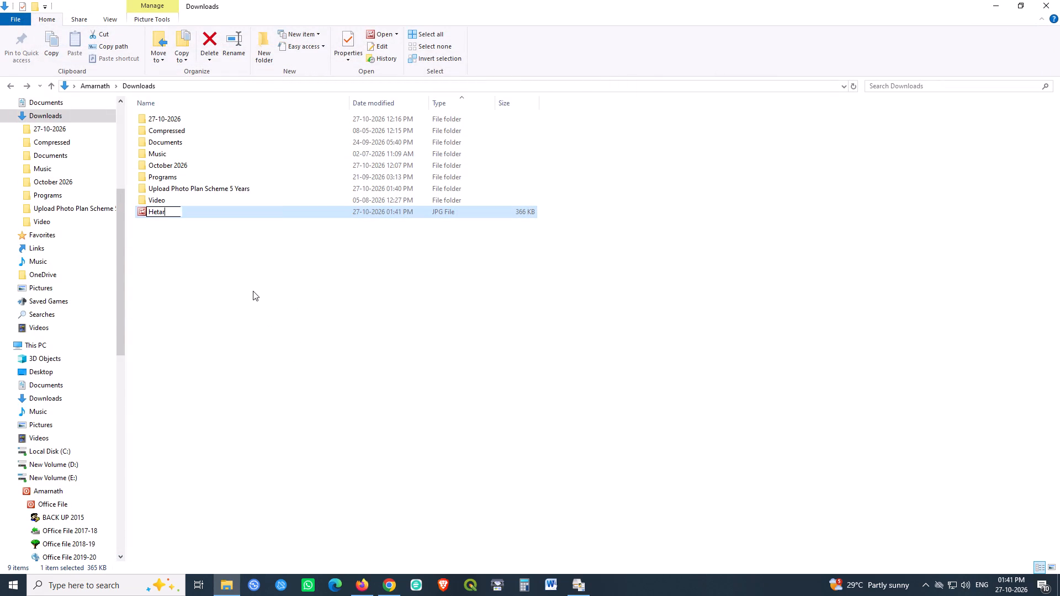
type("Khurd")
type("- 50 h.a")
key("space")
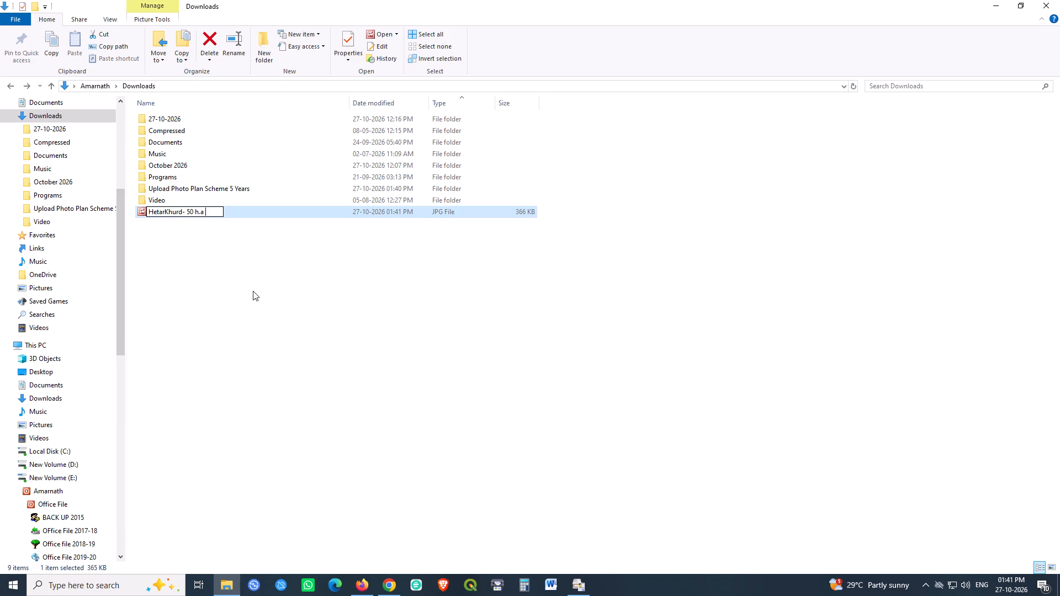
key("BackSpace")
key("BackSpace")
key("BackSpace")
type("a.")
key("space")
type("Silvi")
key("space")
type("2024-25")
key("Return")
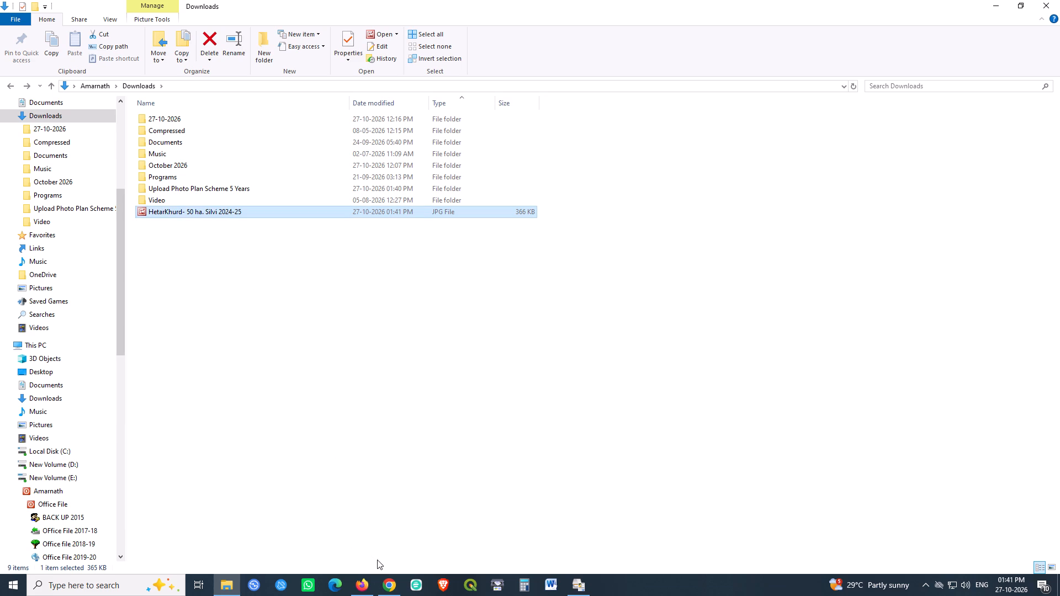
In Chrome, filter the plantation worklist to year 2024-25 and open the Hetarkhurd record for editing.
left_click(385, 581)
left_click(812, 232)
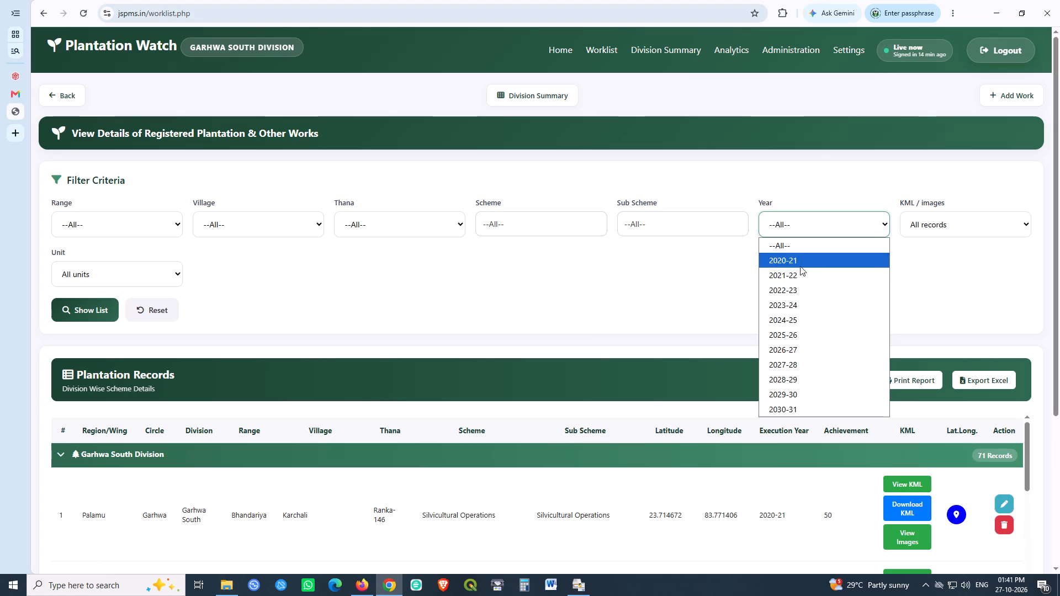
left_click(797, 317)
left_click(85, 305)
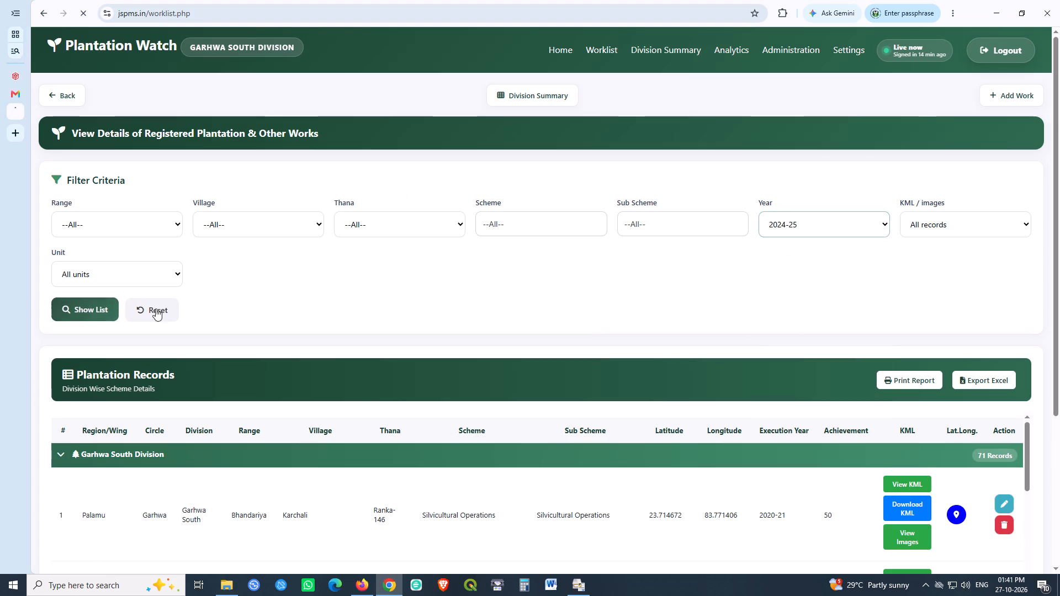
scroll(904, 317, "down", 4)
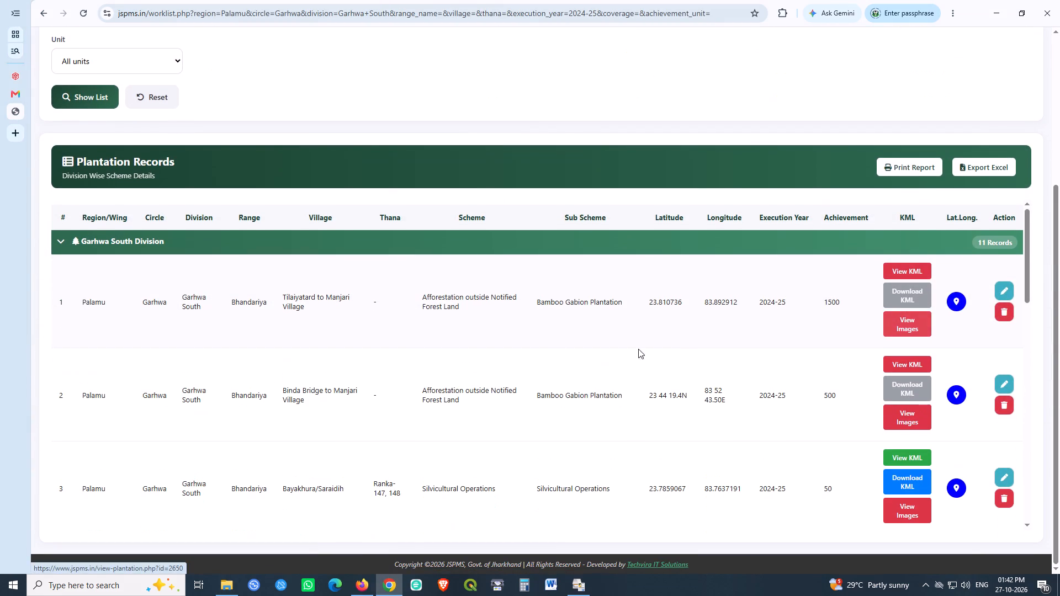
scroll(422, 375, "down", 5)
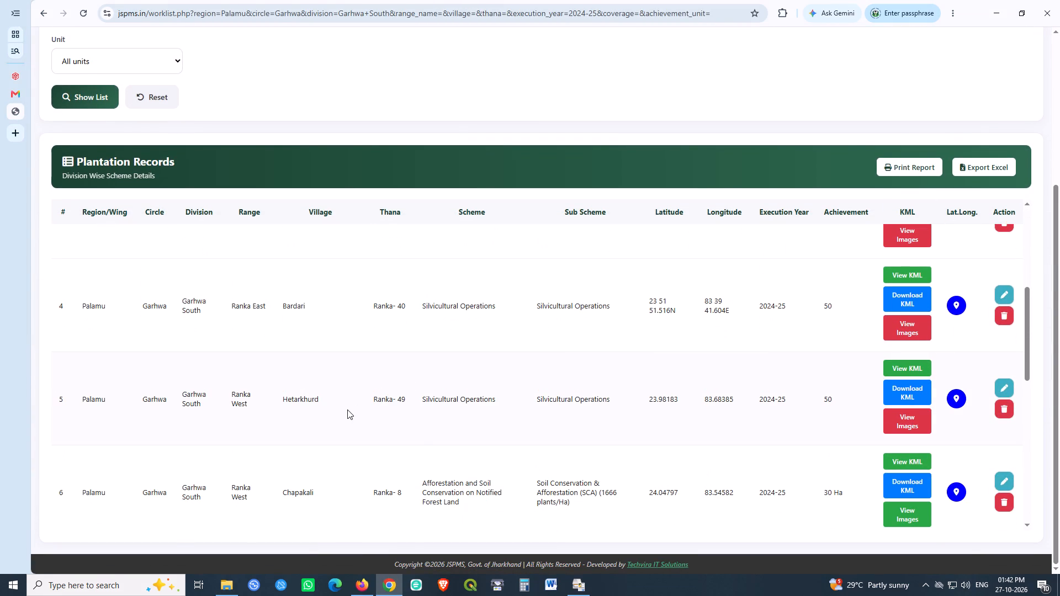
left_click(1011, 382)
Set the physical achievement unit of the Hetarkhurd record to Hectare (Ha).
scroll(445, 363, "down", 4)
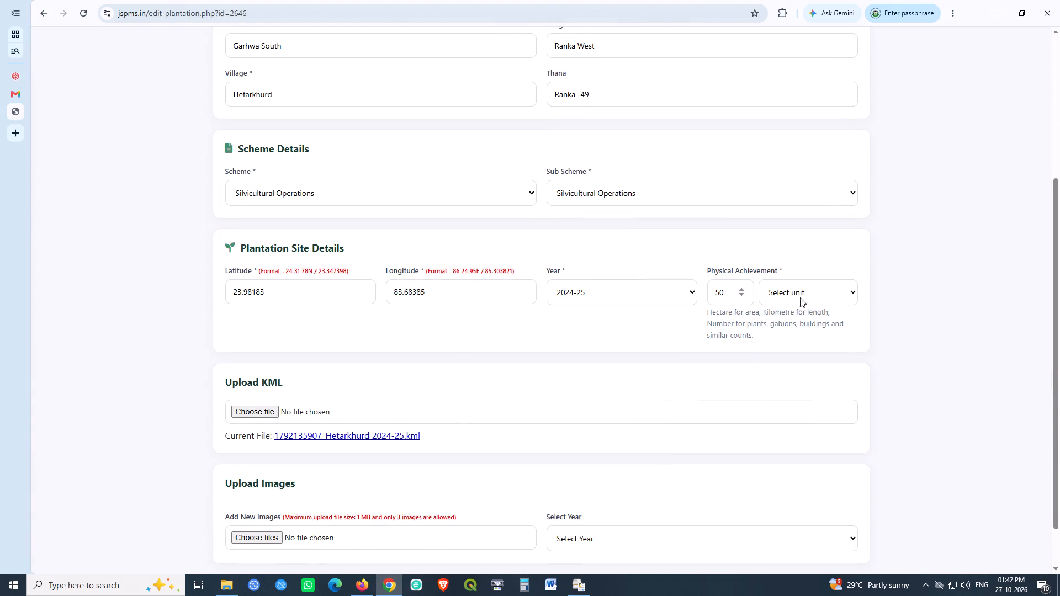
left_click(842, 292)
left_click(789, 326)
Attach "HetarKhurd- 50 ha. Silvi 2024-25" as the record's new image with year 2024-25, and update the plantation.
scroll(501, 401, "down", 3)
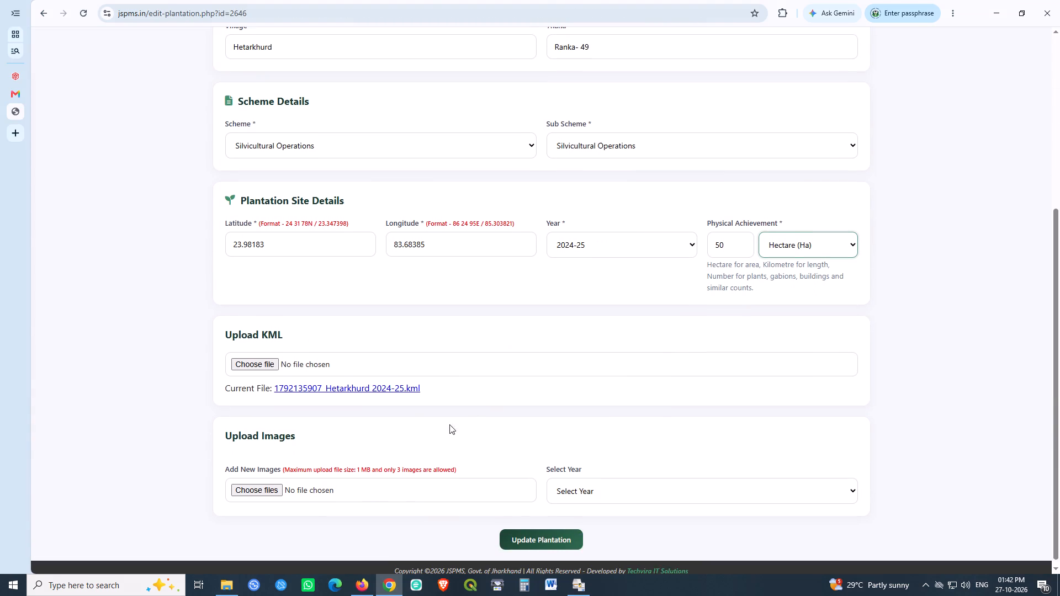
left_click(257, 486)
left_click(232, 115)
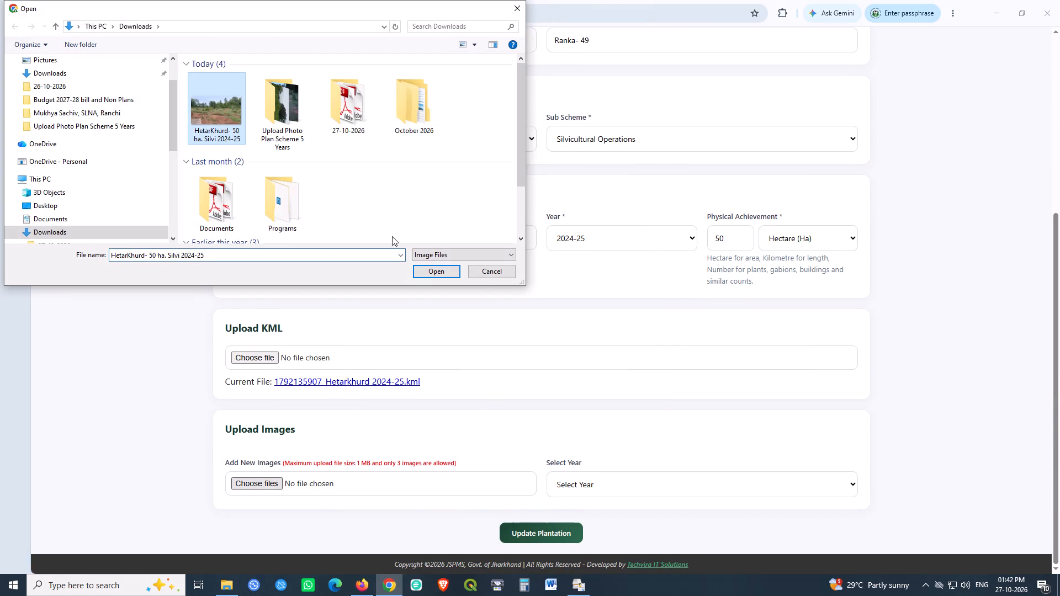
left_click(427, 268)
left_click(595, 487)
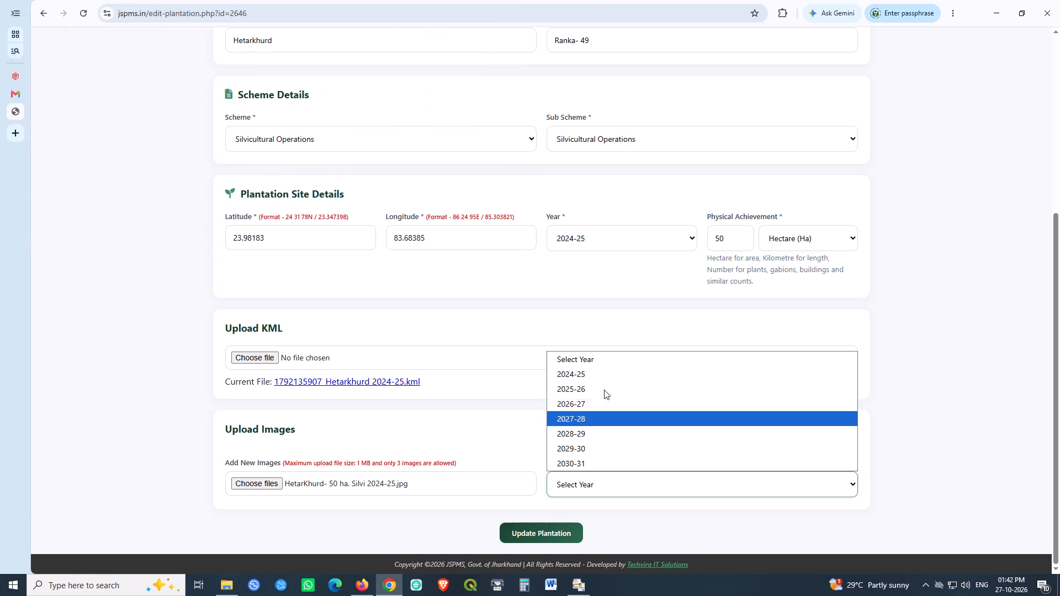
left_click(599, 376)
left_click(545, 527)
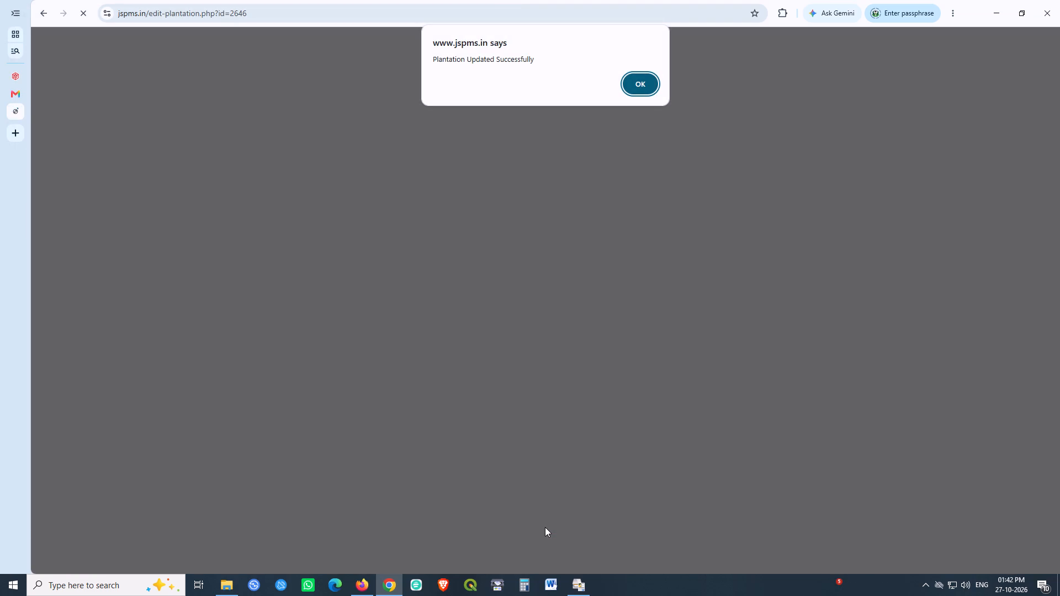
left_click(646, 81)
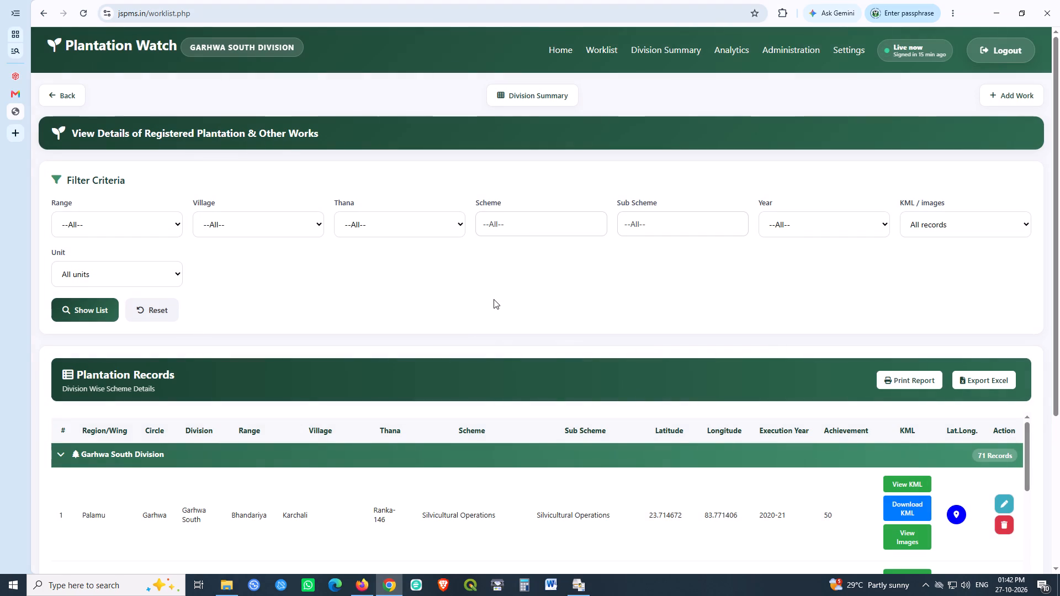
In File Explorer, move the HetarKhurd photo from Downloads into the "Upload Photo Plan Scheme 5 Years" folder.
left_click(240, 589)
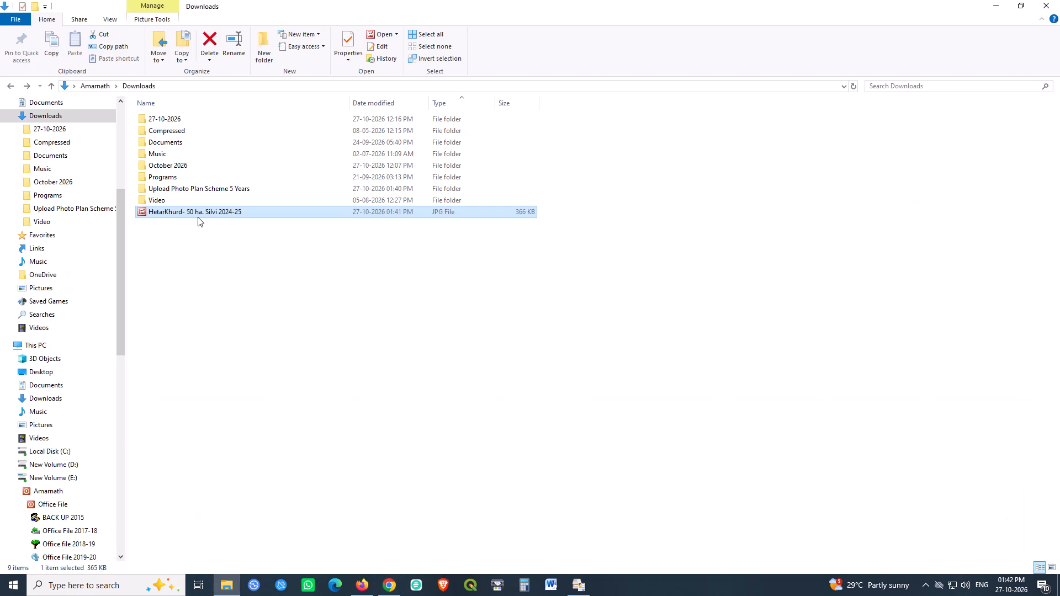
left_click_drag(197, 215, 291, 191)
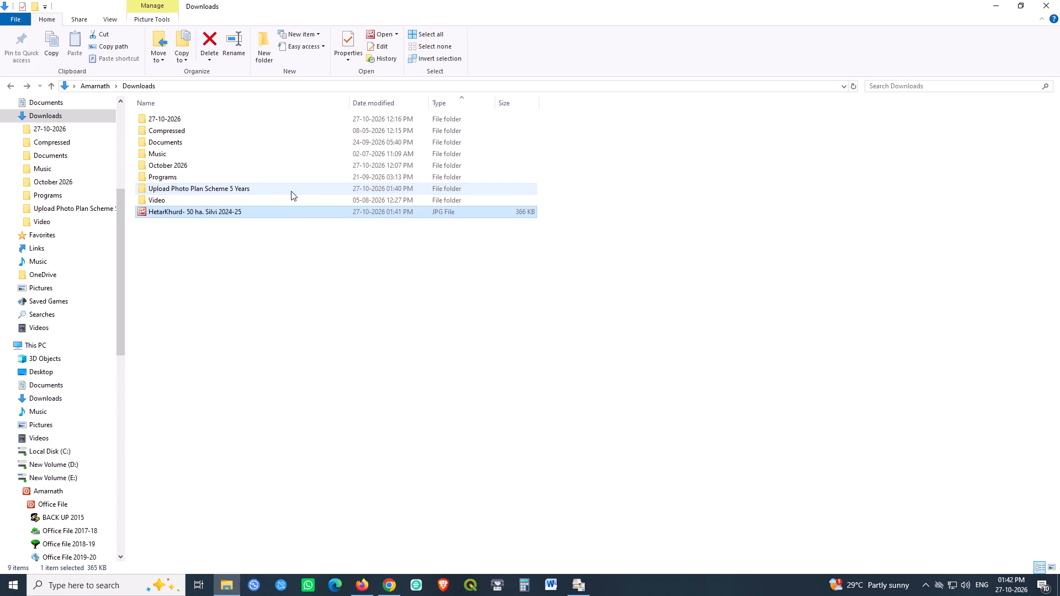
In Firefox, search the plantation responses sheet for "bardari" and select the Bardari row for 2024-2025.
left_click(365, 584)
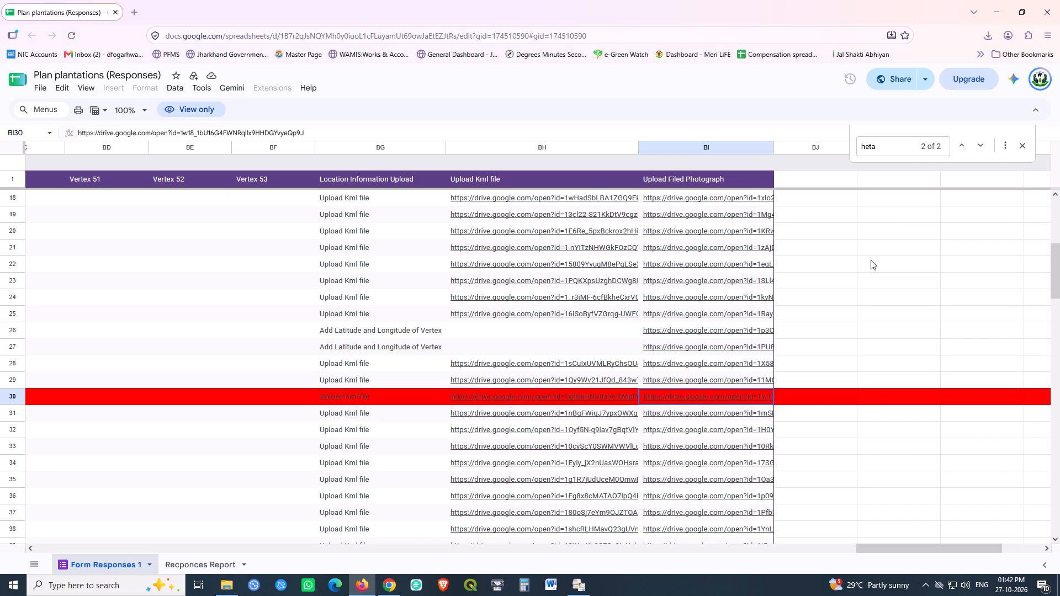
left_click_drag(890, 150, 814, 143)
key("BackSpace")
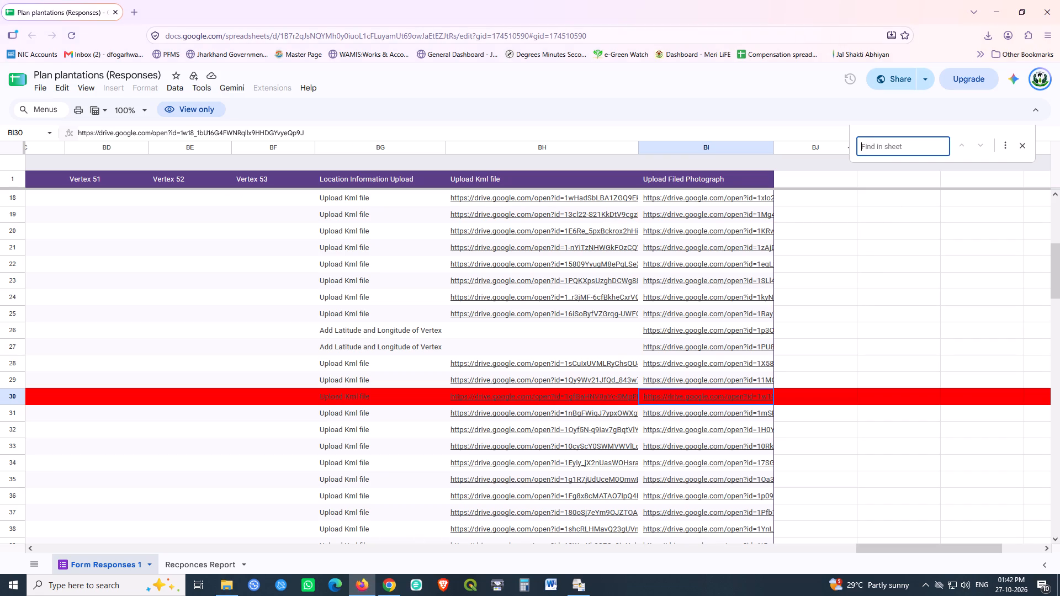
type("bardari")
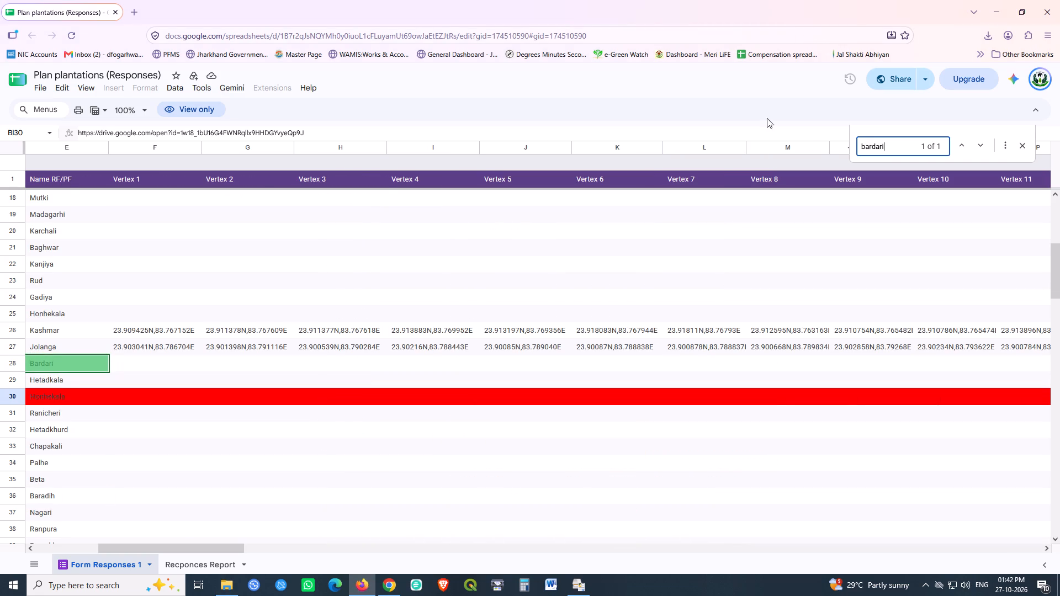
left_click_drag(166, 545, 61, 548)
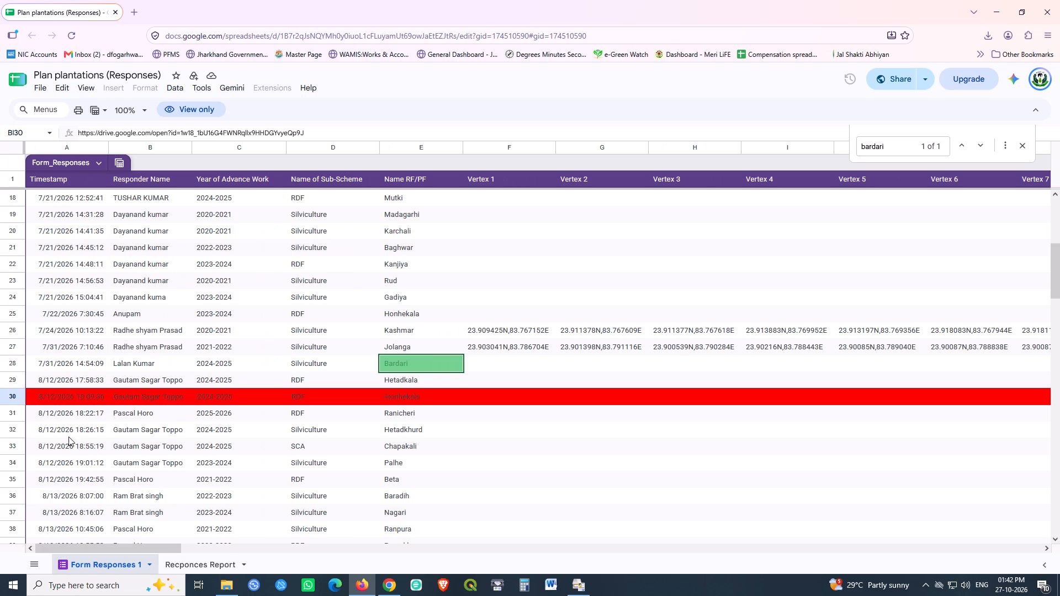
left_click(7, 366)
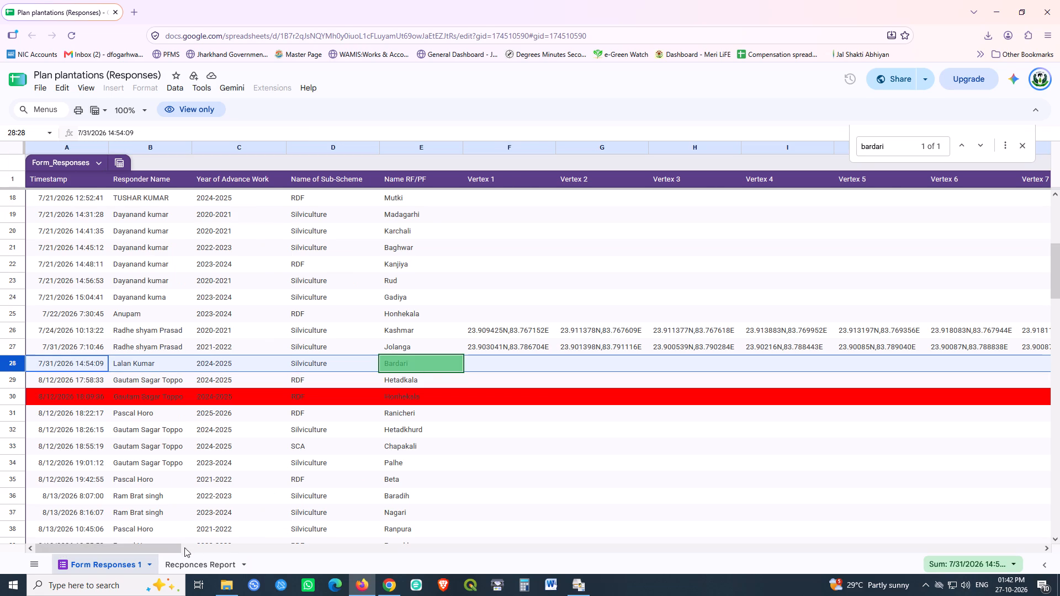
Open the field photograph linked in row 28, download it, close the photo's page and return to Downloads in File Explorer.
left_click_drag(162, 547, 1012, 531)
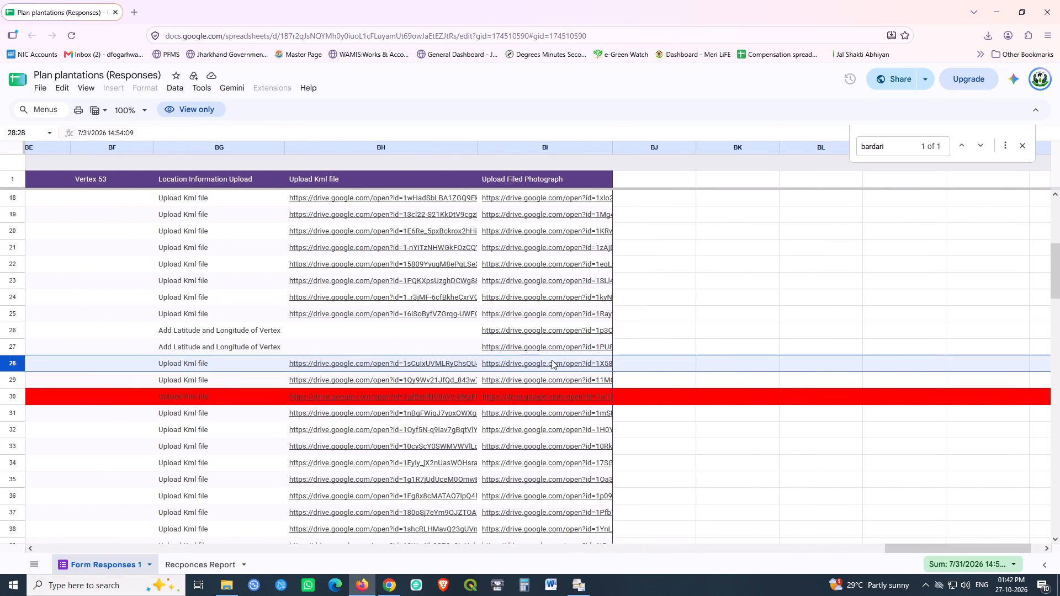
left_click(552, 360)
left_click(571, 386)
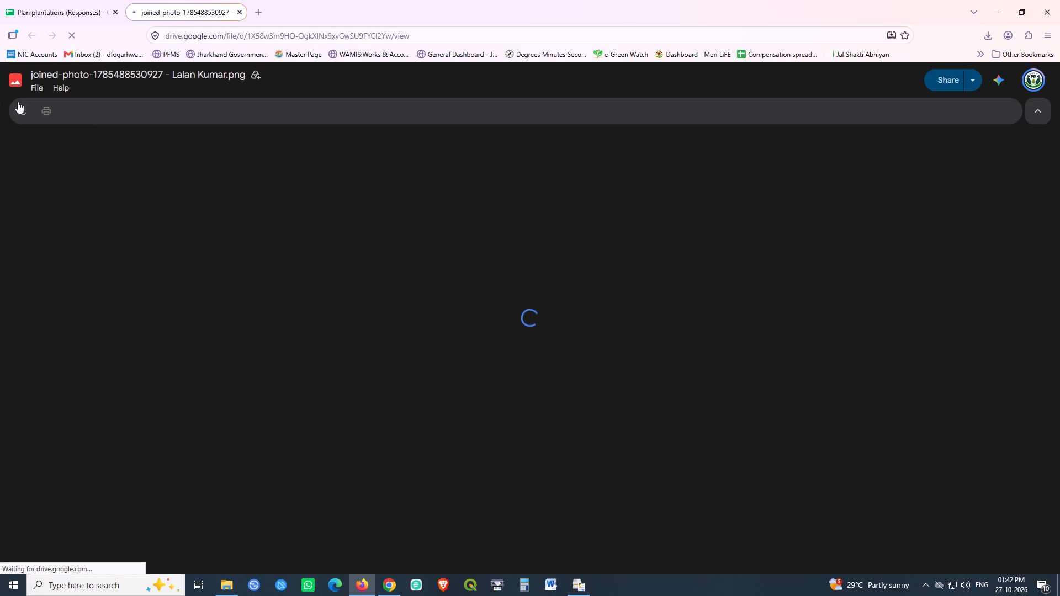
left_click(23, 112)
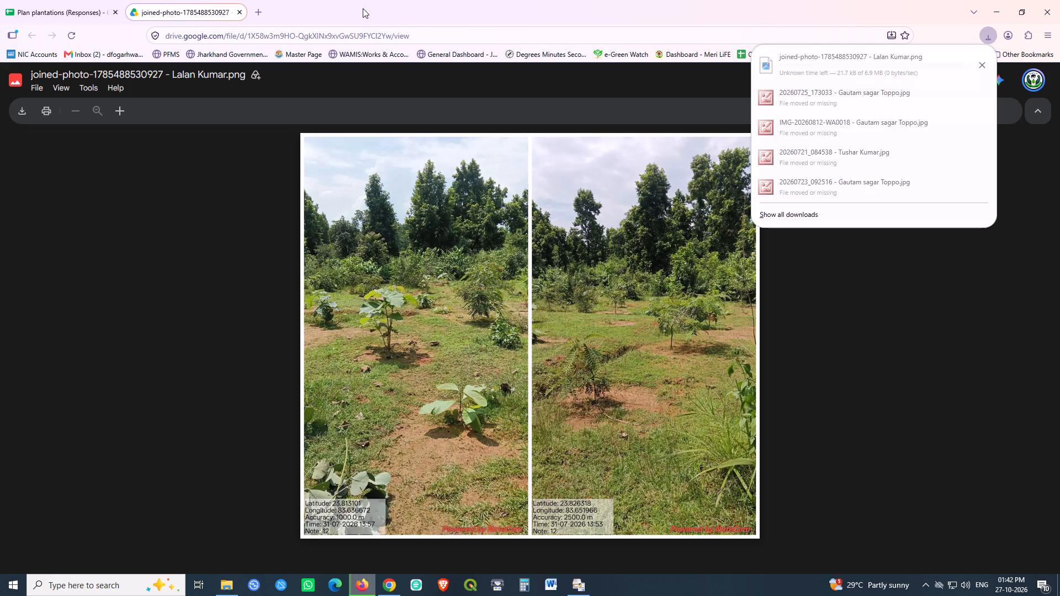
left_click(60, 16)
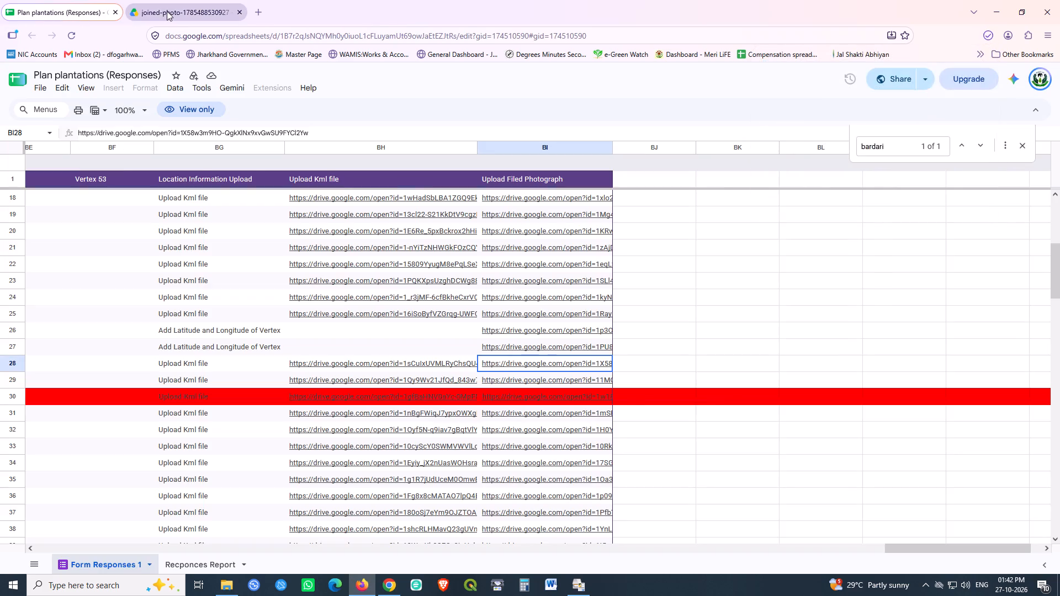
left_click(167, 11)
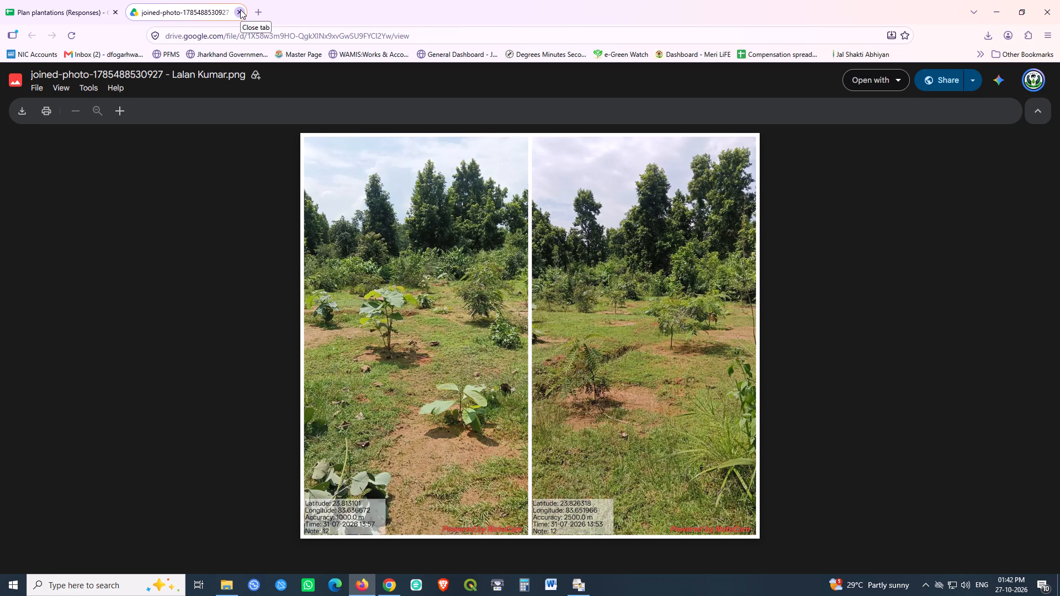
left_click(240, 9)
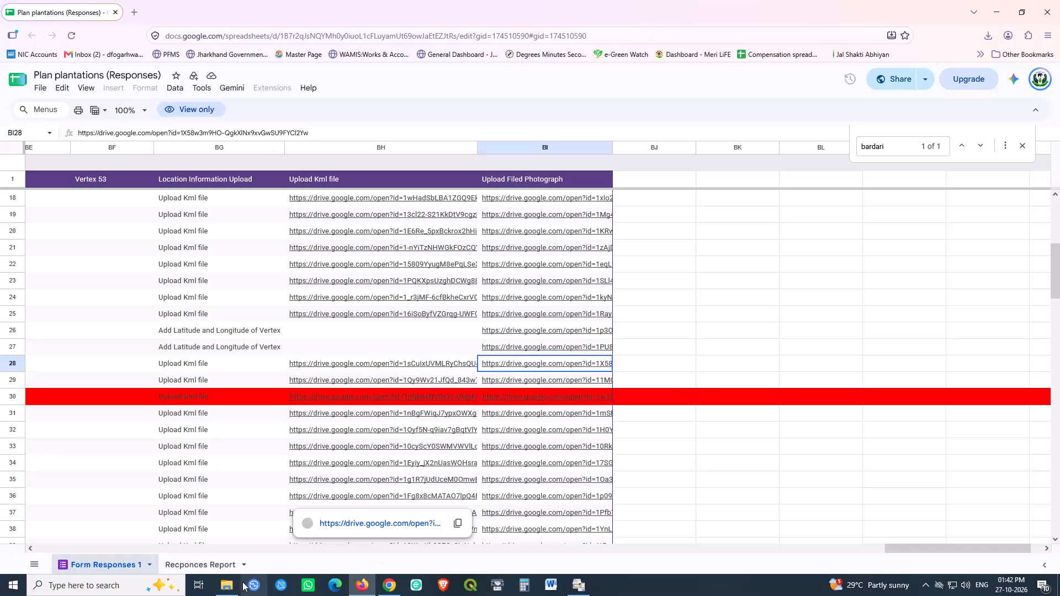
left_click(235, 587)
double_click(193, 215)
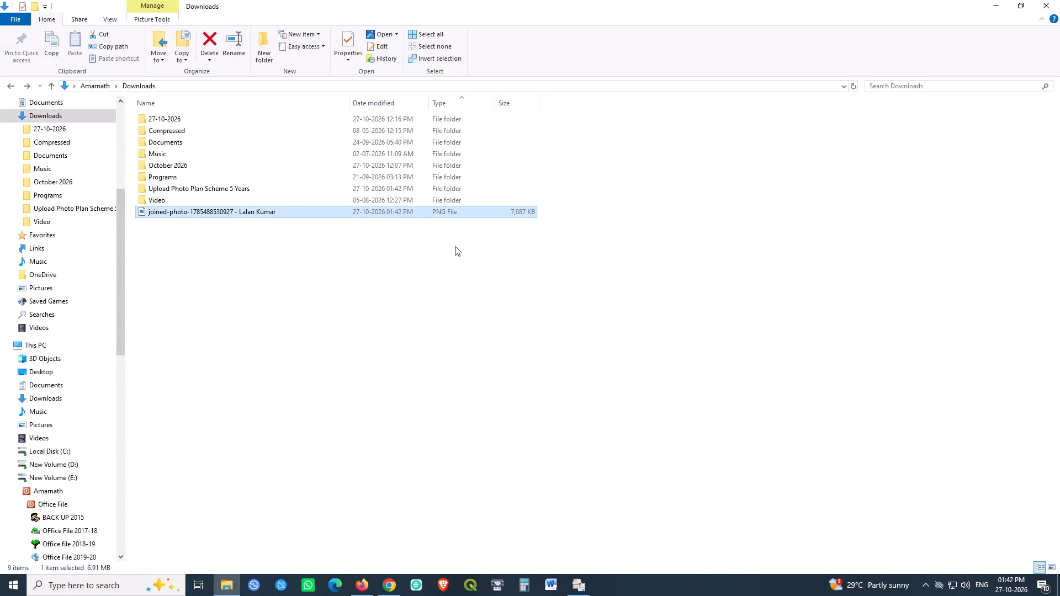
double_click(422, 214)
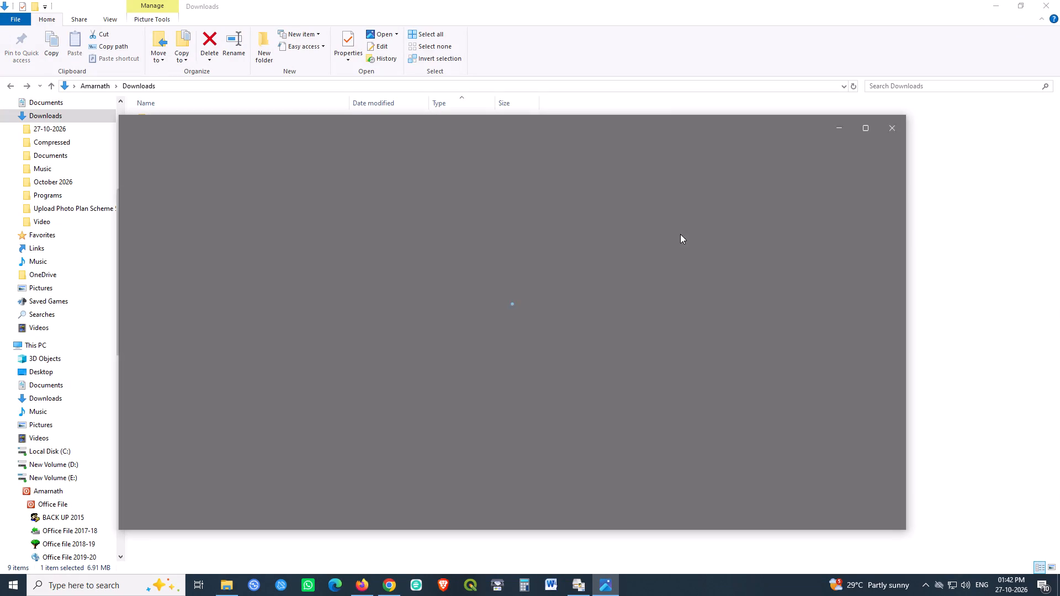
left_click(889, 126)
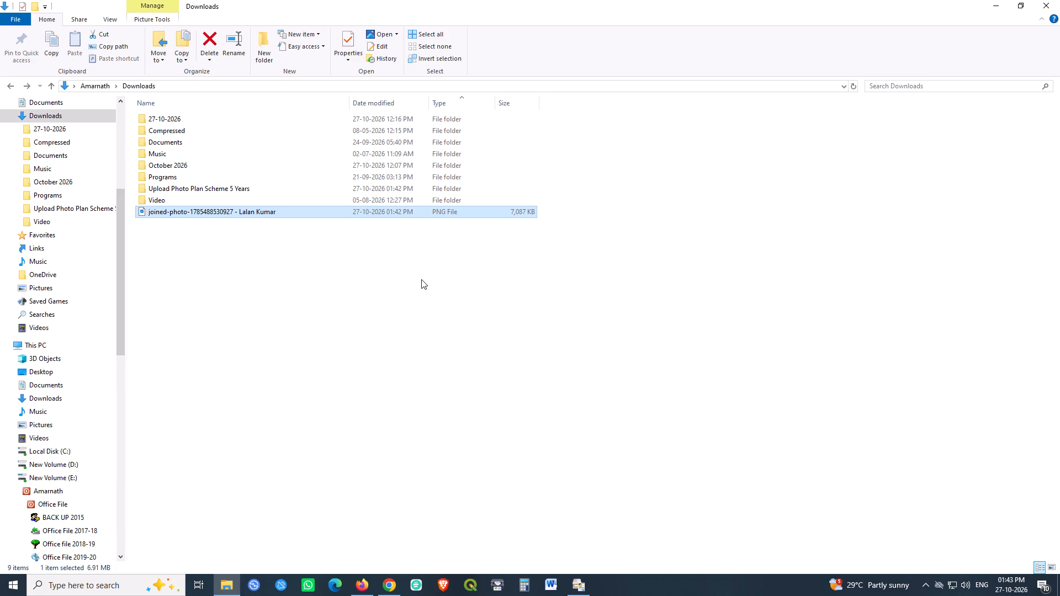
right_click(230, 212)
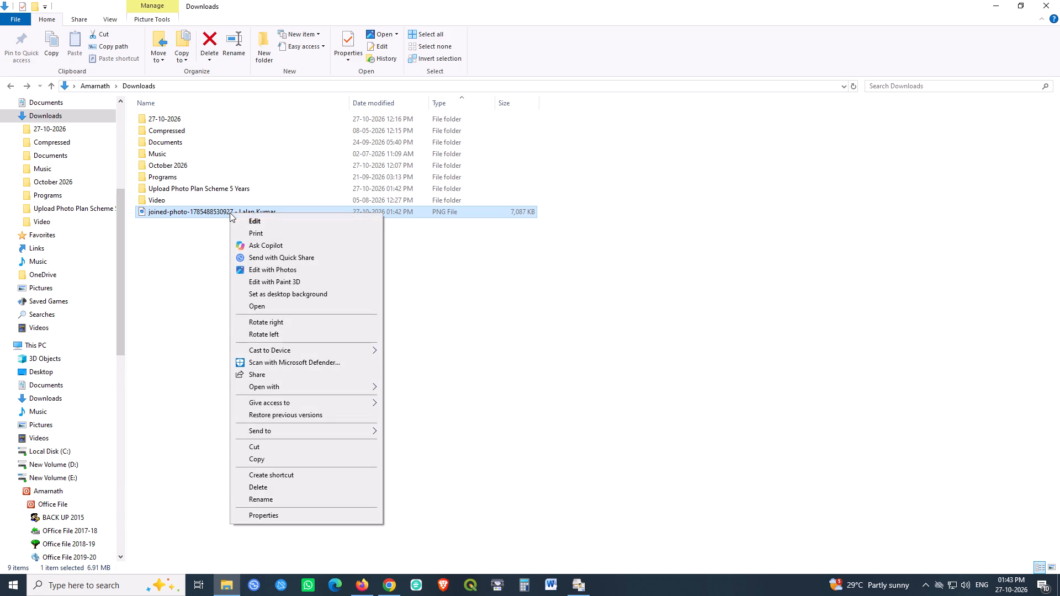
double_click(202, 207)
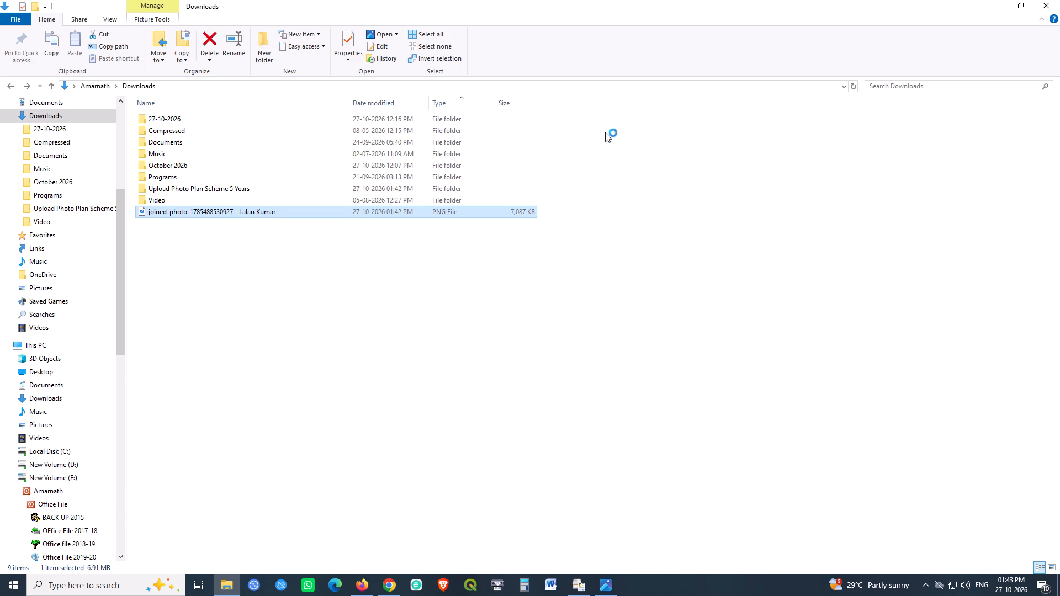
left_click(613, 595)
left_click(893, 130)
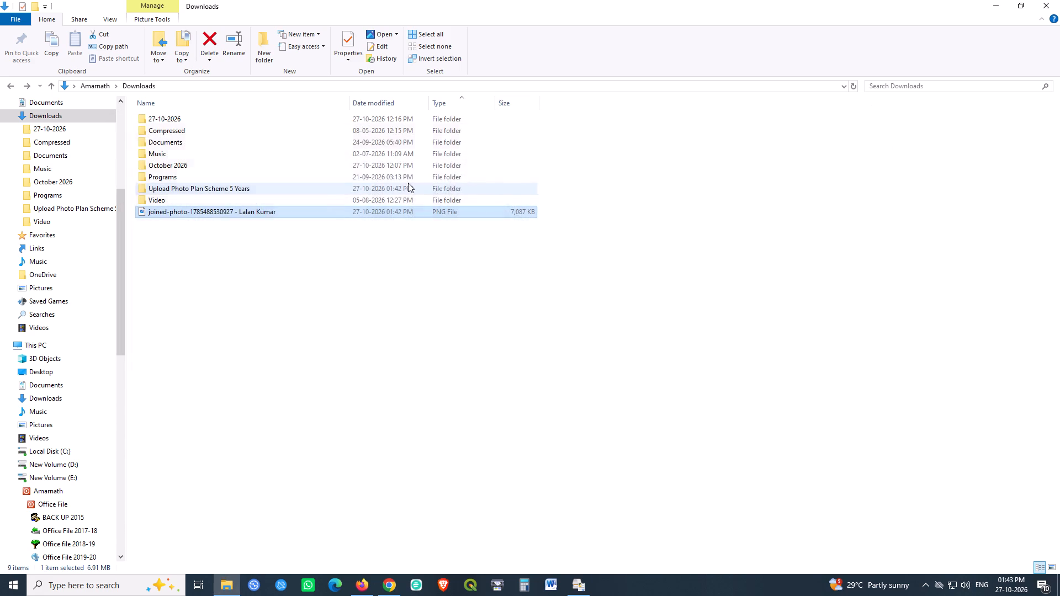
Open the downloaded Bardari photo with Microsoft Office 2010, resize it to Document - Large (1024 x 768 px) and save it.
right_click(202, 213)
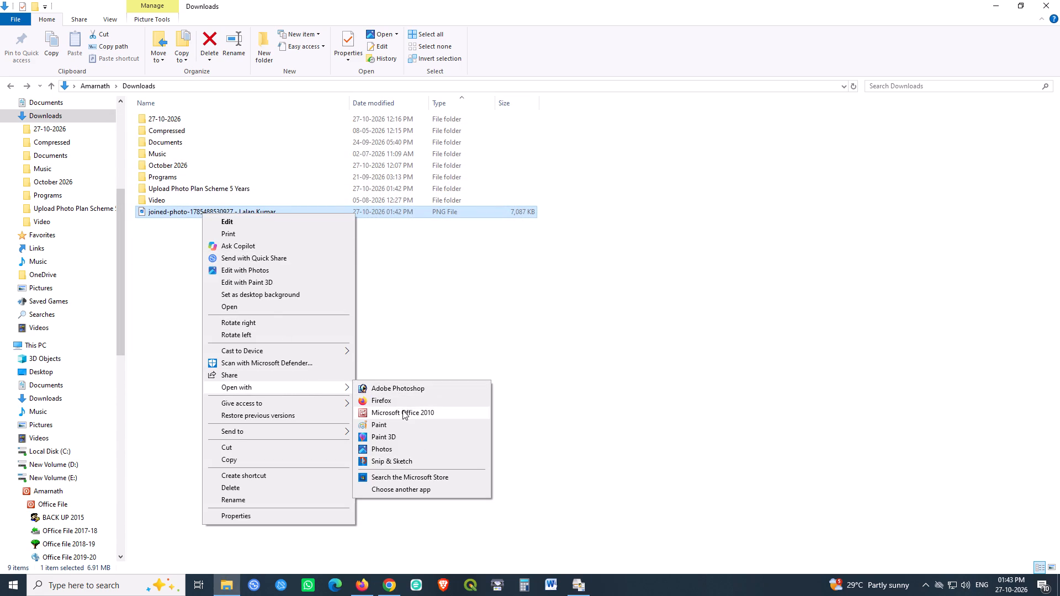
left_click(402, 410)
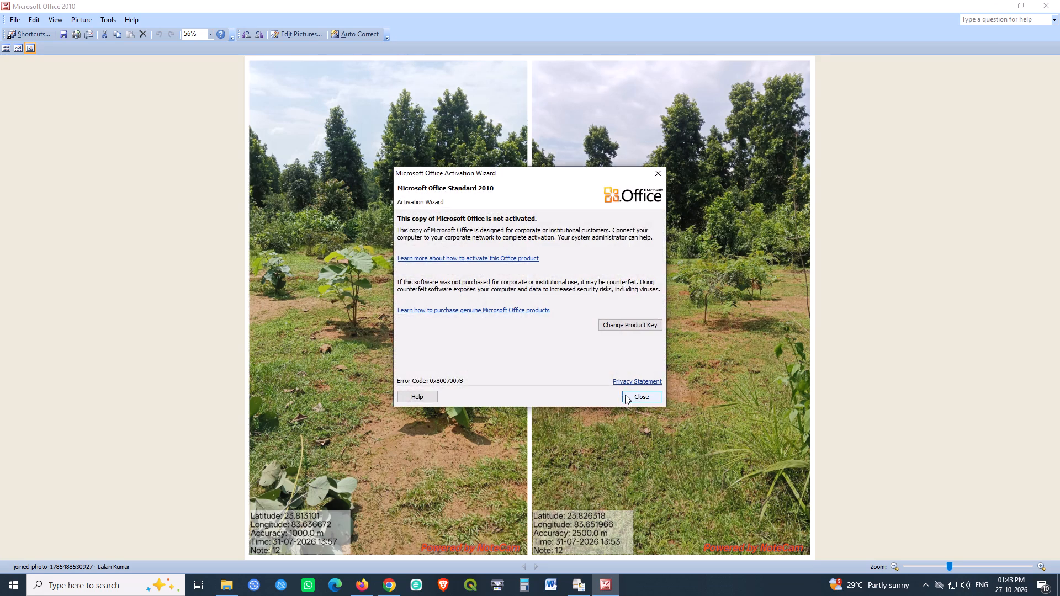
left_click(625, 395)
left_click(291, 31)
left_click(977, 231)
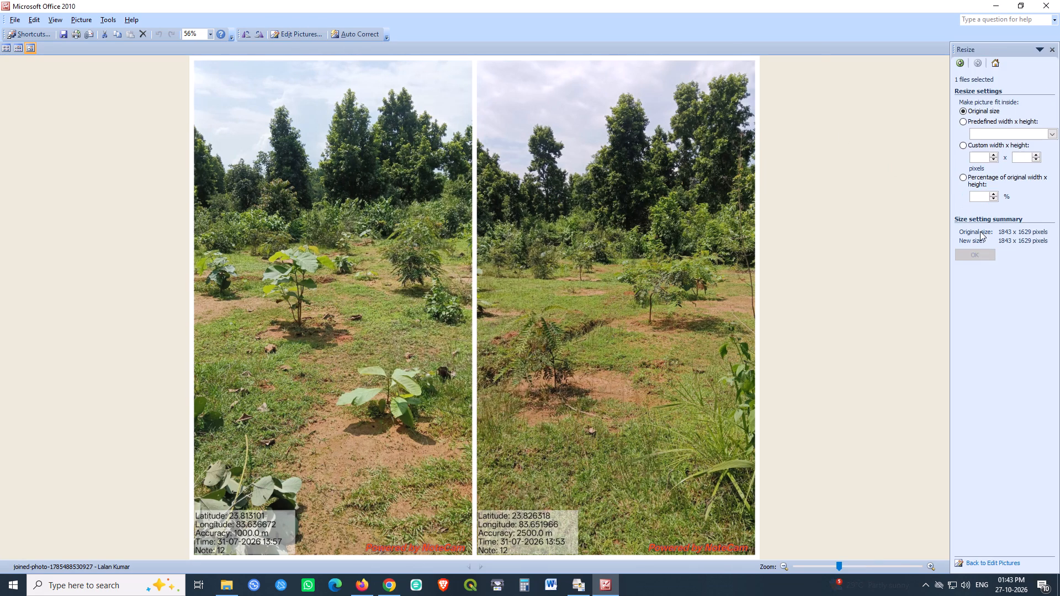
left_click(1011, 134)
left_click(997, 140)
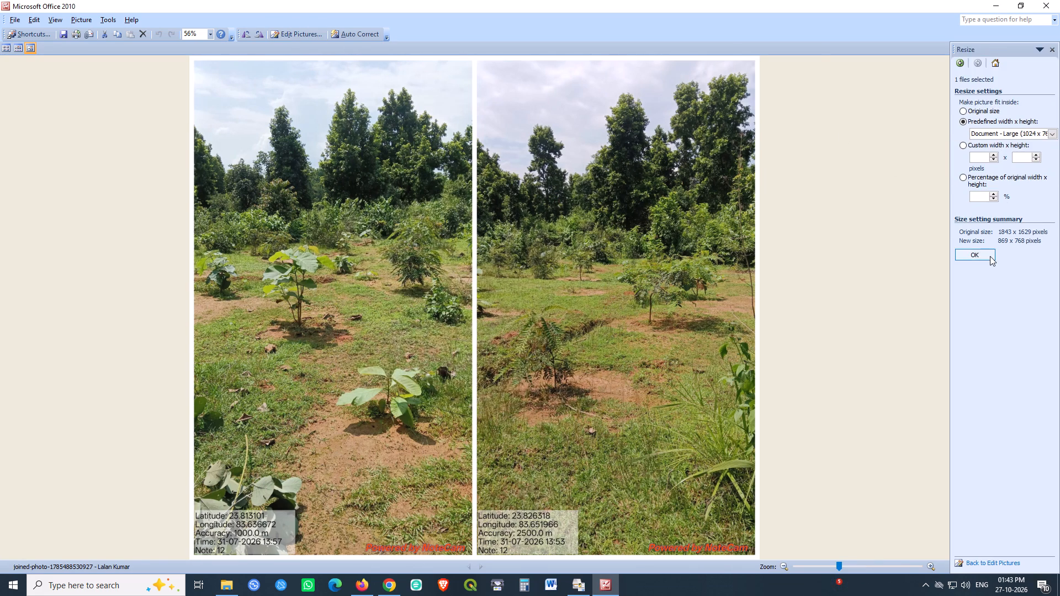
left_click(990, 256)
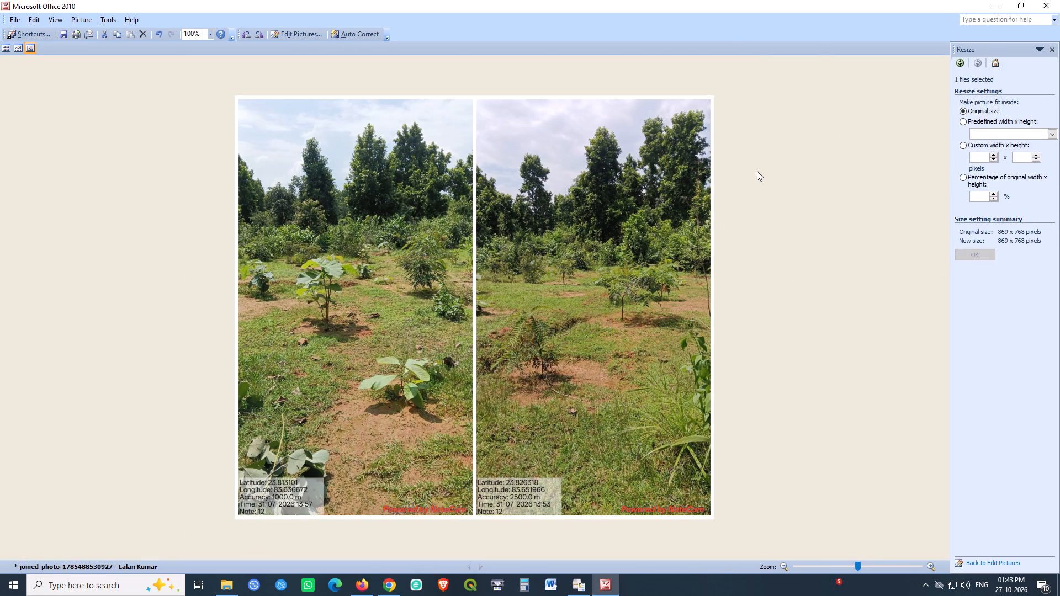
key("ctrl+s")
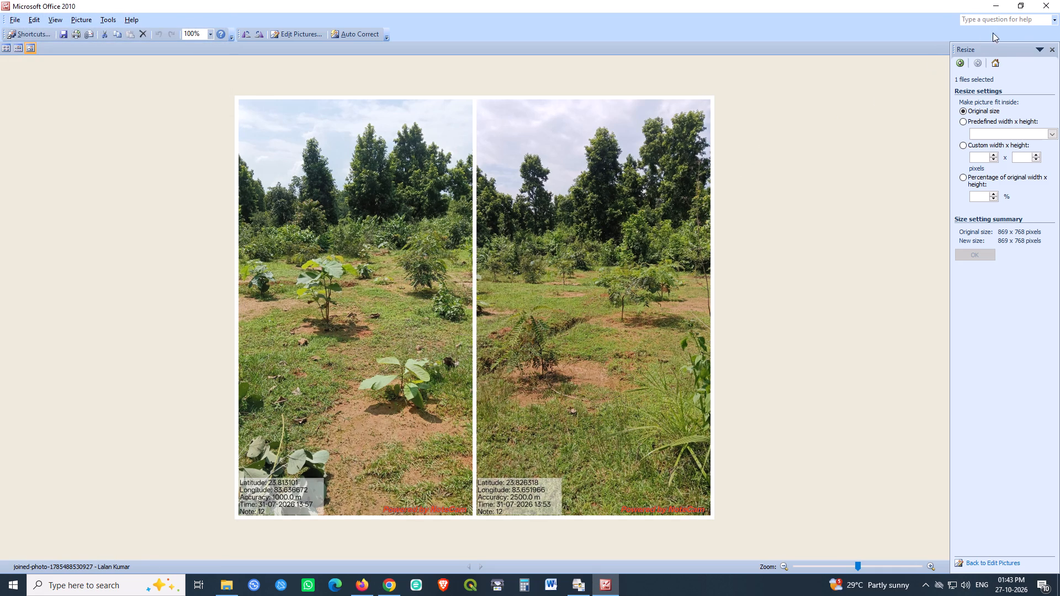
Close the picture editor and rename the downloaded Bardari photo in Downloads as "Bardari- 50 ha. Silvi 2024-25".
left_click(1050, 5)
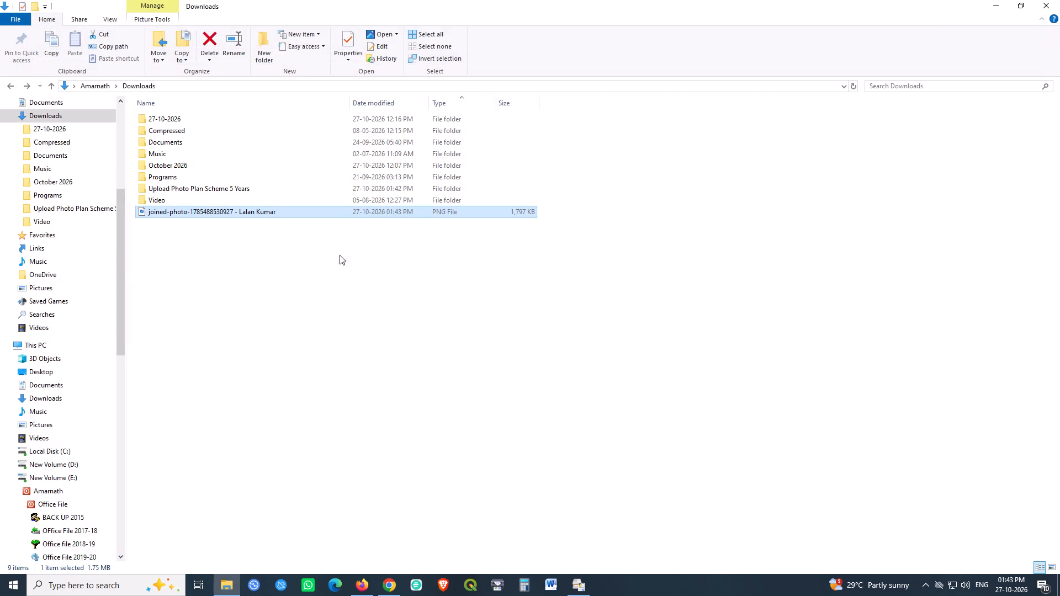
left_click(333, 255)
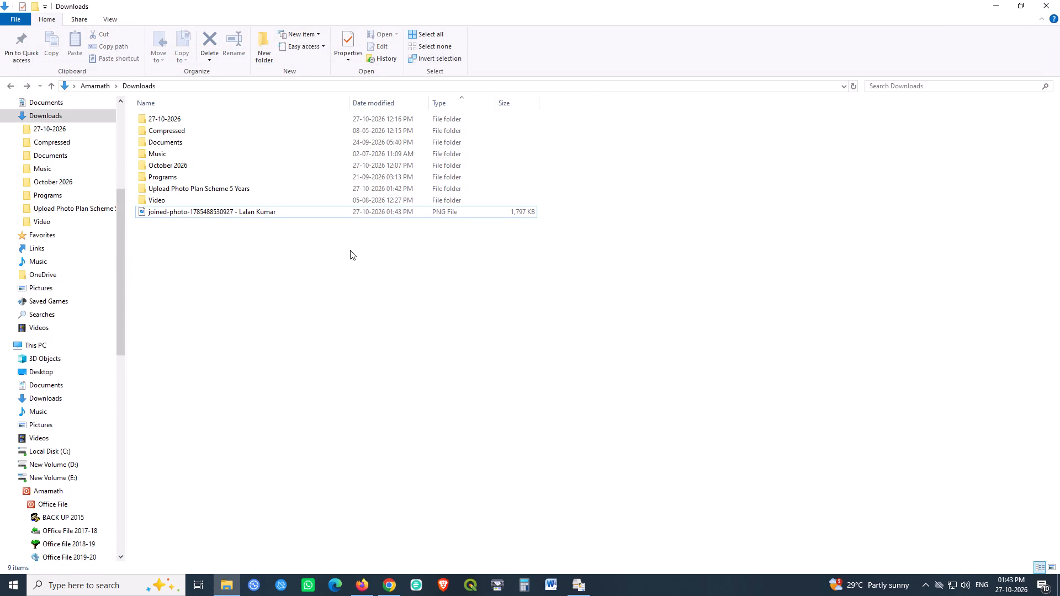
left_click(242, 210)
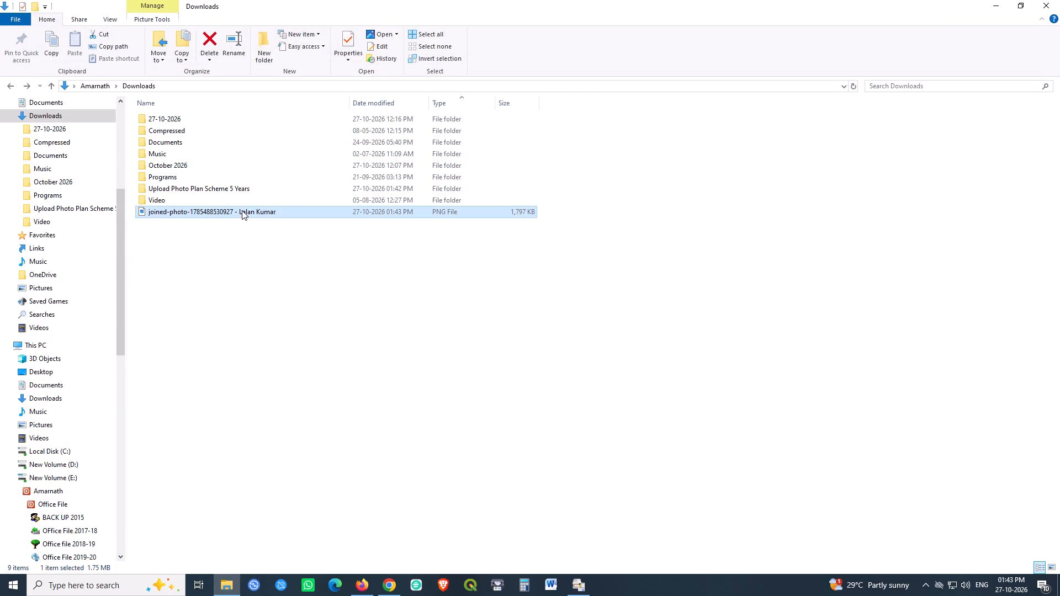
key("F2")
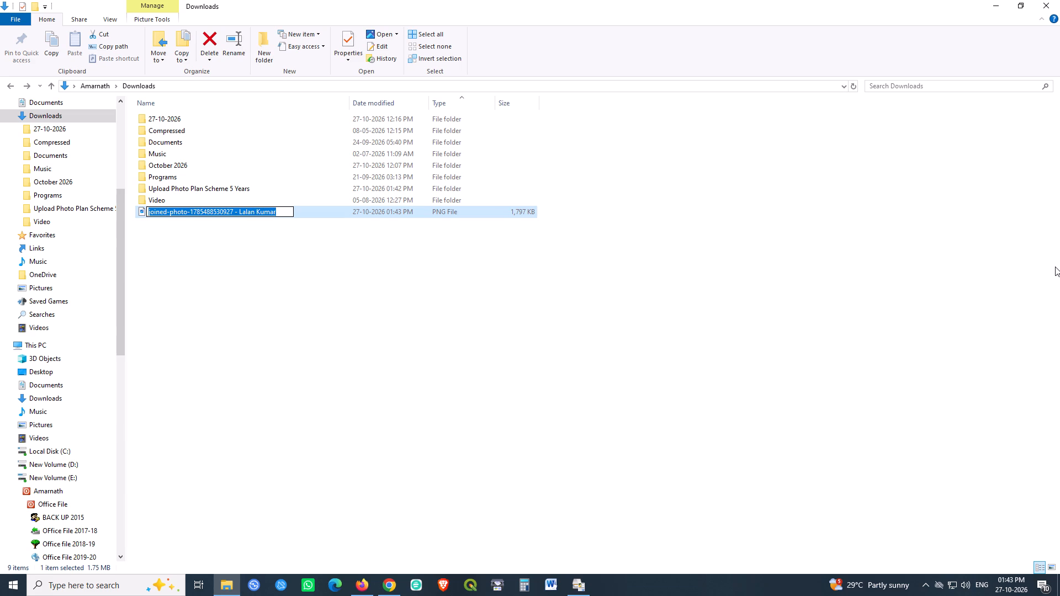
type("Bardari")
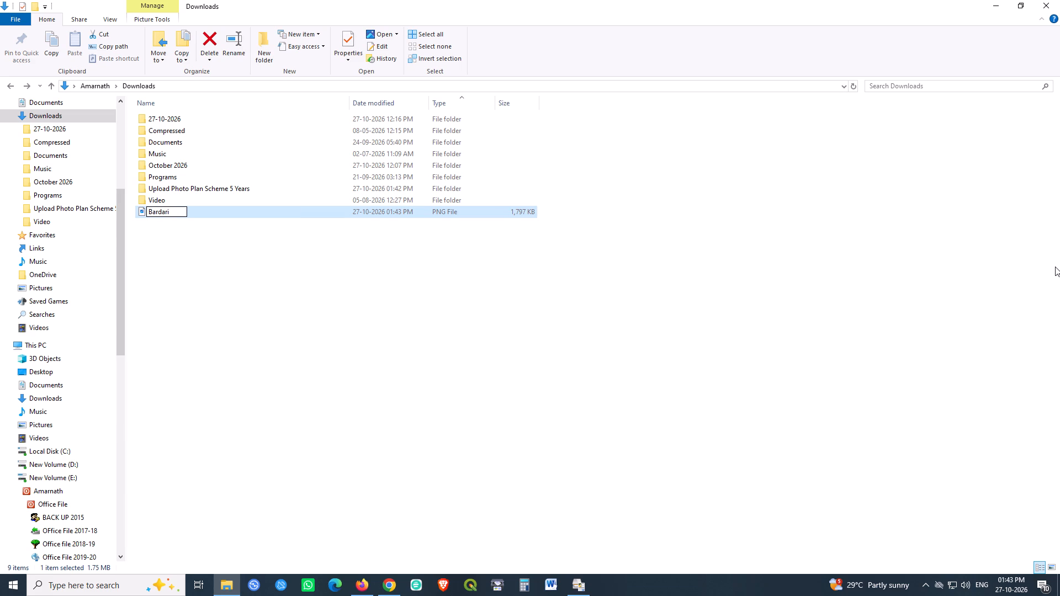
type("- 50")
key("space")
type("ha.")
key("space")
type("Silvi")
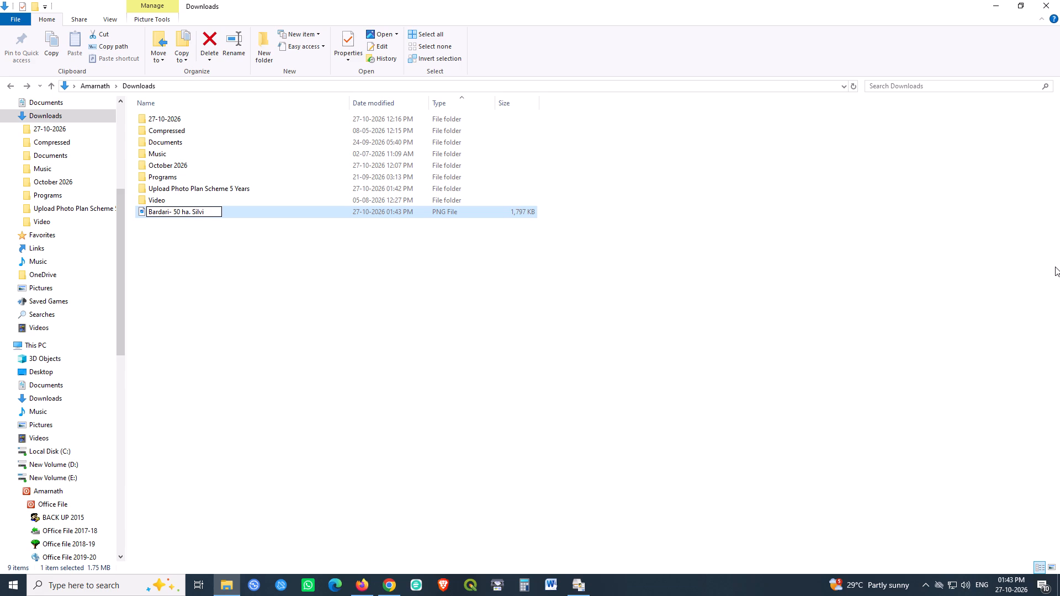
key("space")
type("2024-25")
key("Return")
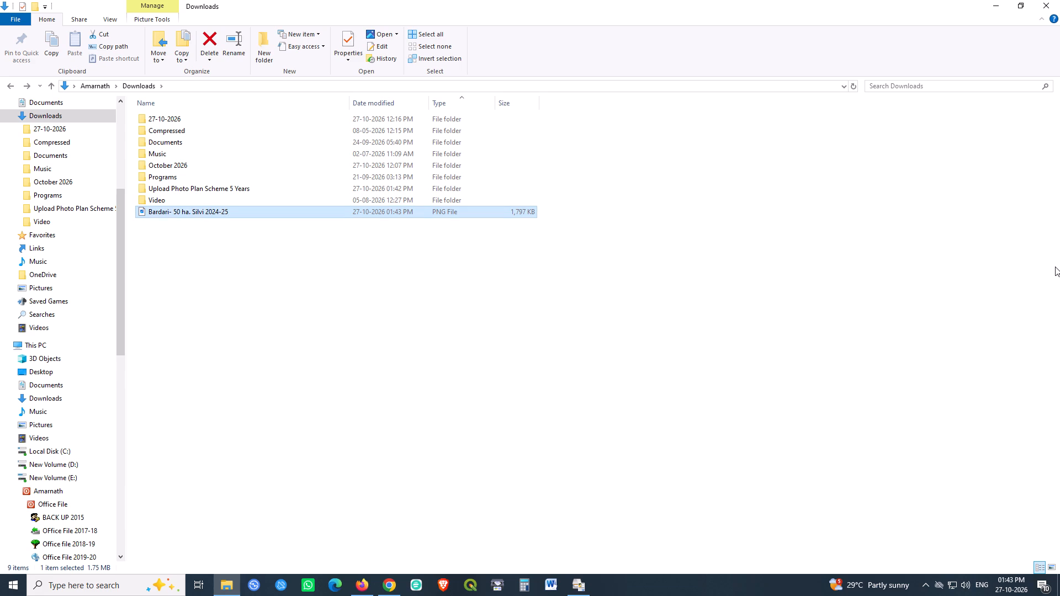
Make Microsoft Office 2010 the default app for .png files using the Bardari photo, and close the opened picture.
key("Return")
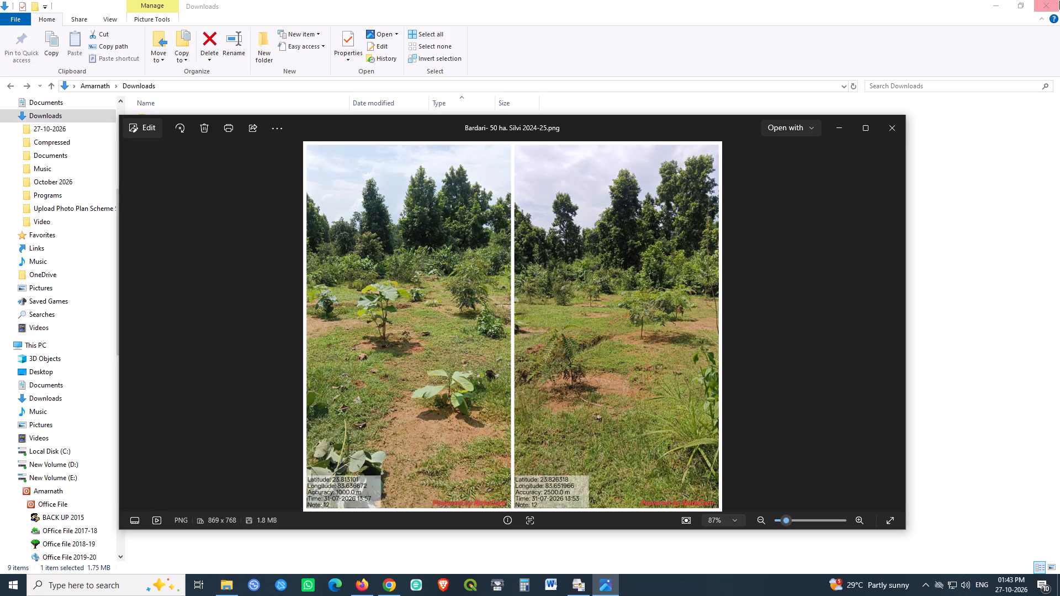
left_click(900, 139)
right_click(305, 210)
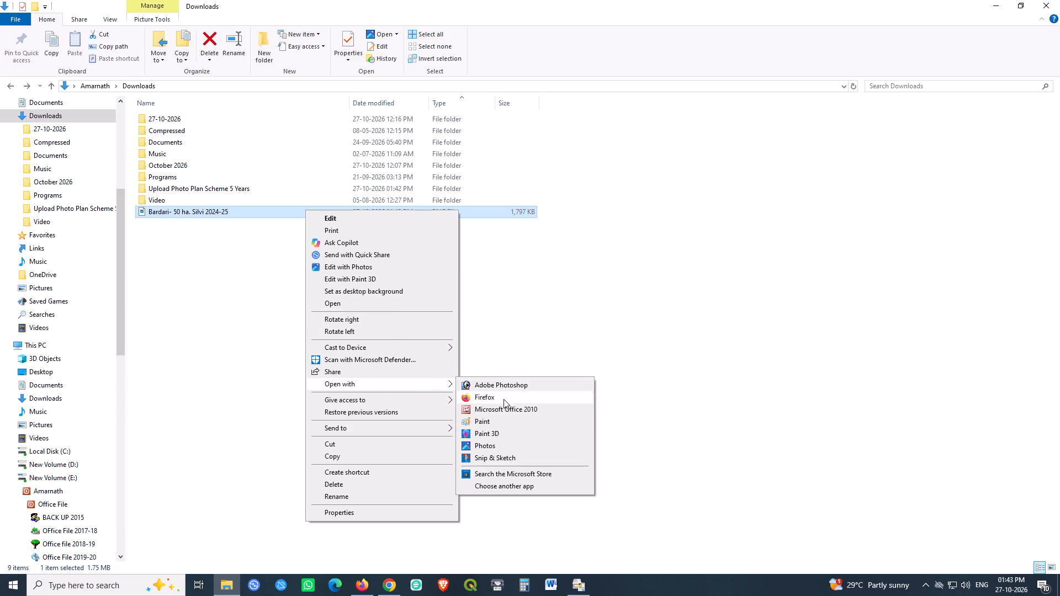
left_click(506, 485)
left_click(469, 247)
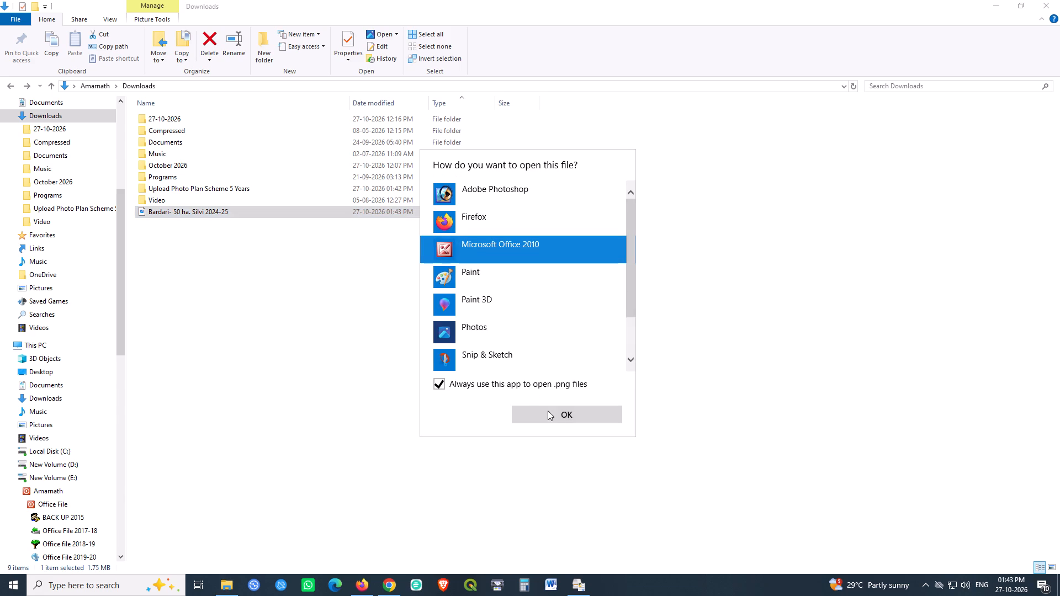
left_click(549, 411)
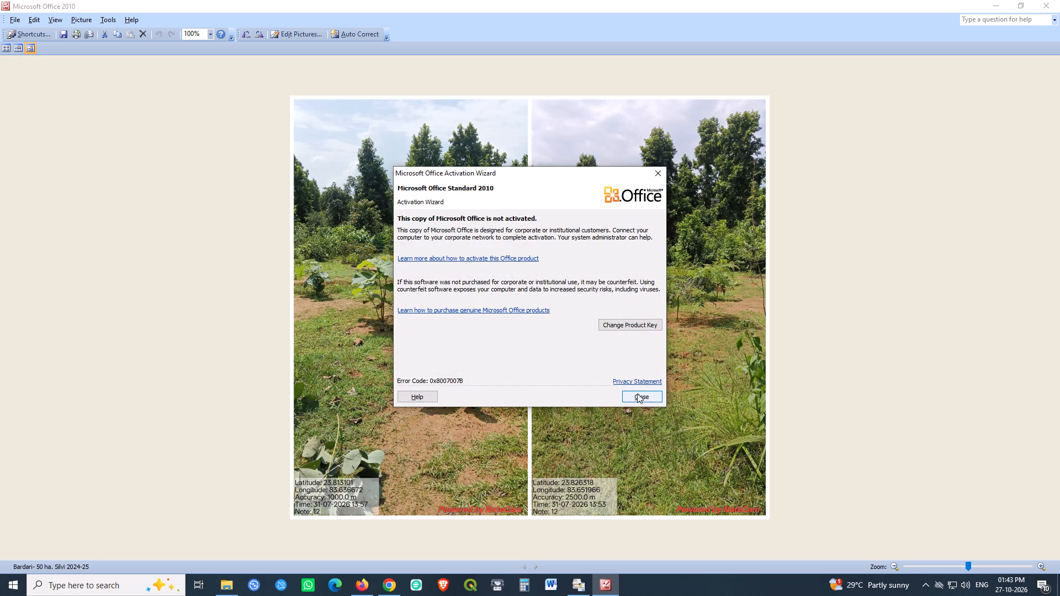
left_click(637, 393)
left_click(1037, 1)
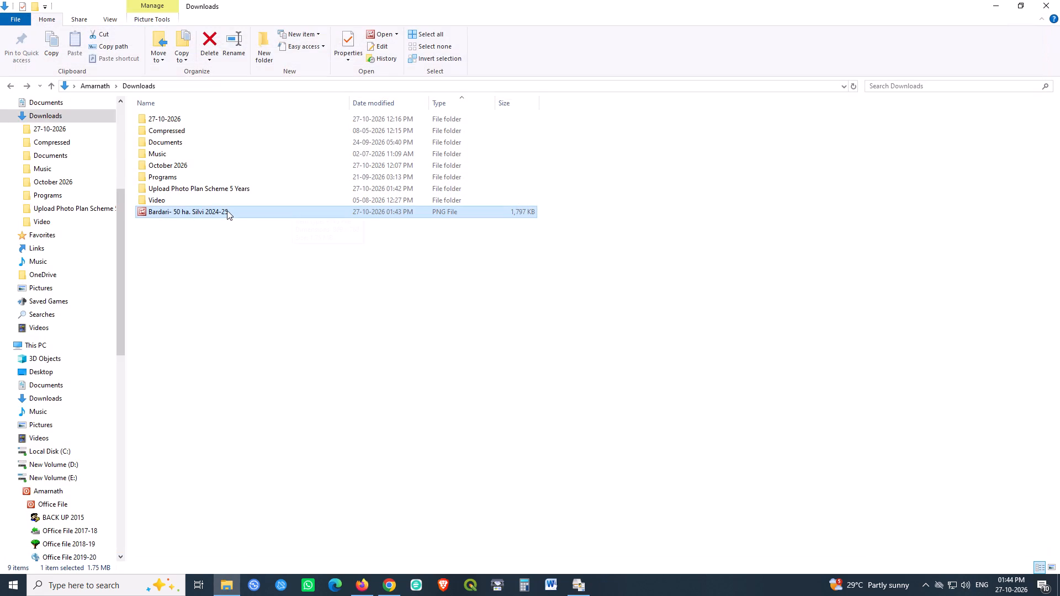
Open the Bardari photo, resize it to Document - Small (800 x 600 px), save it and close the picture editor.
double_click(227, 210)
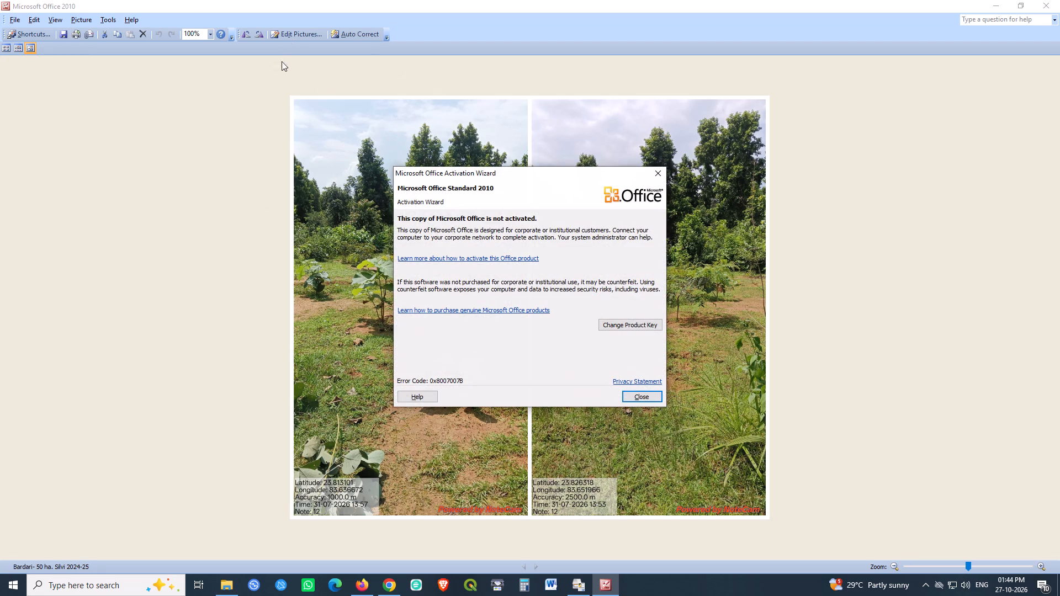
left_click(662, 177)
left_click(294, 37)
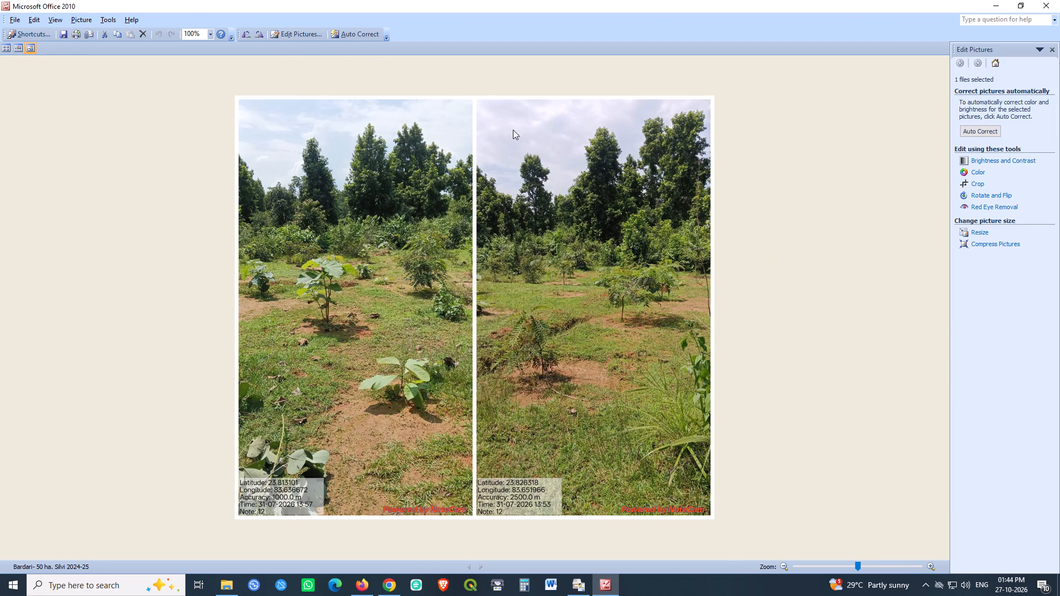
left_click(975, 234)
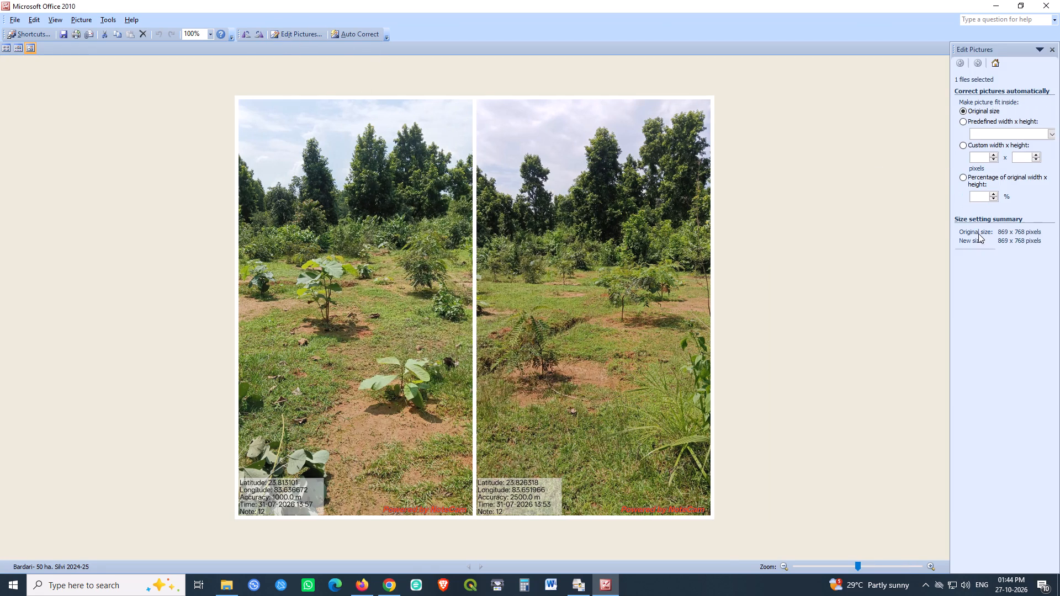
left_click(1009, 126)
left_click(1006, 127)
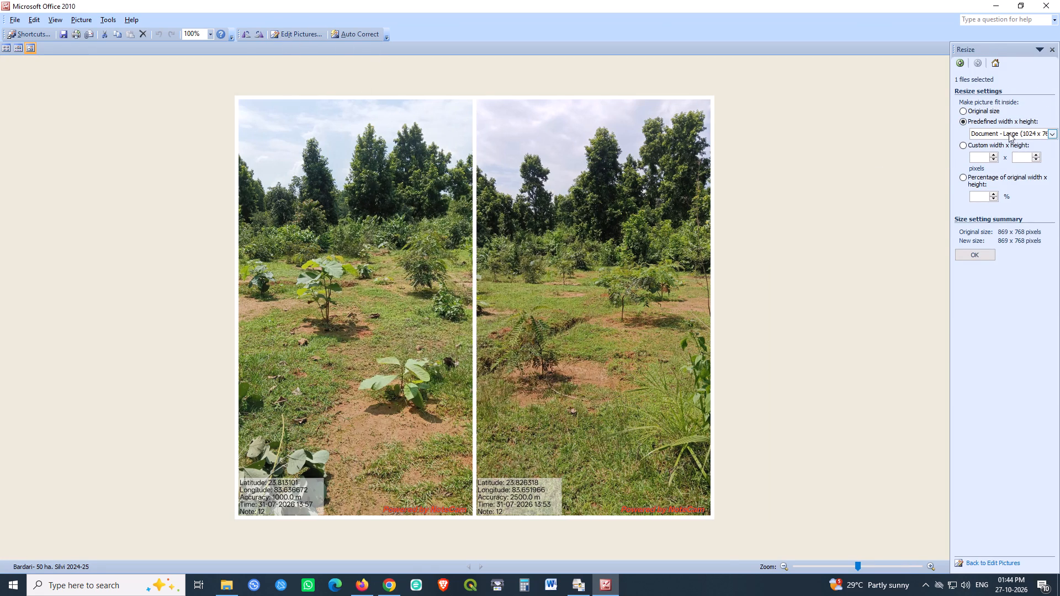
left_click(1013, 137)
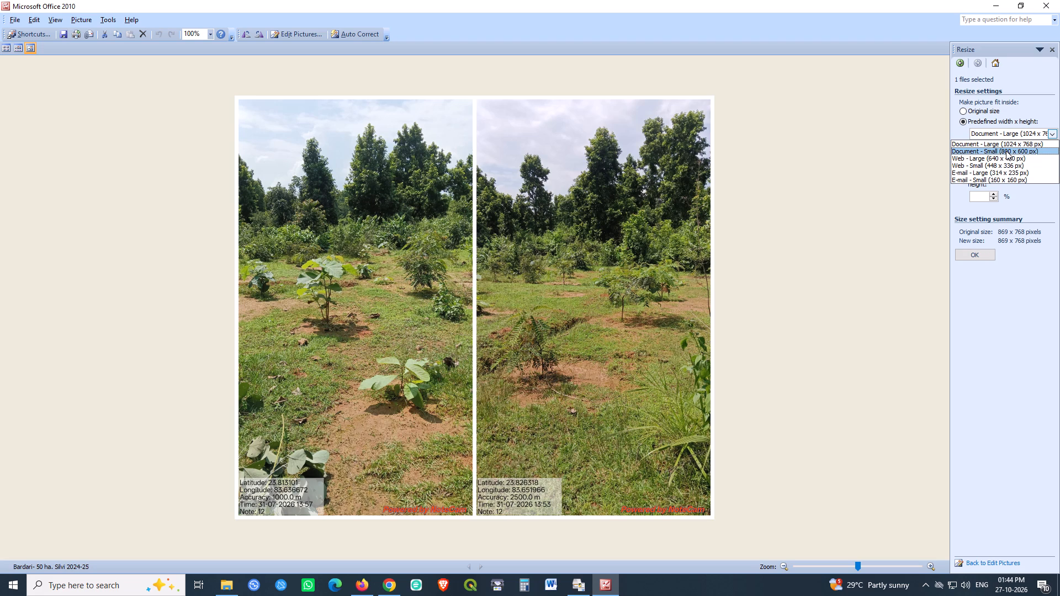
left_click(1010, 151)
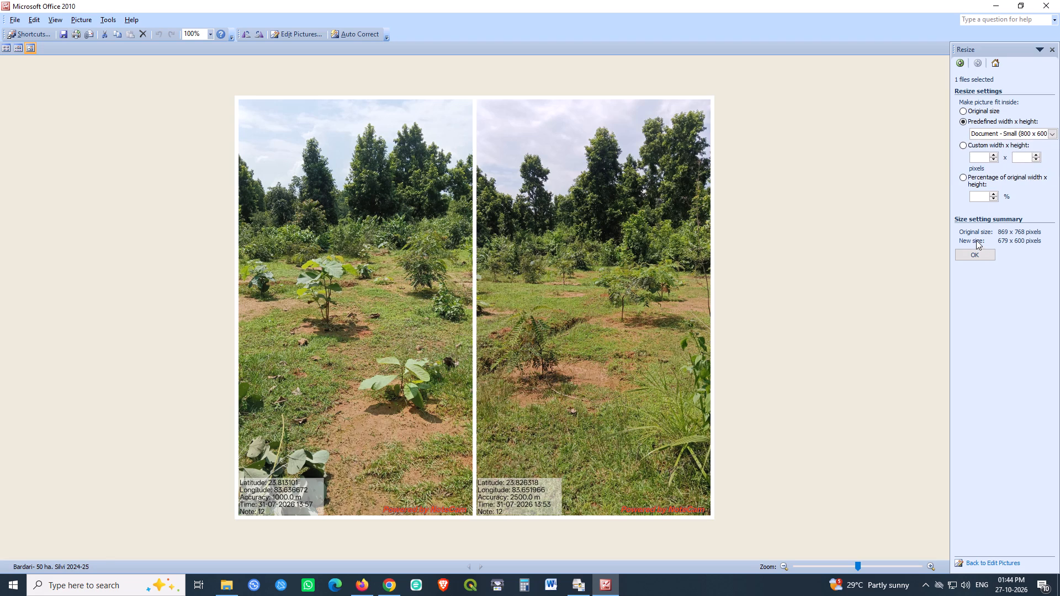
left_click(976, 252)
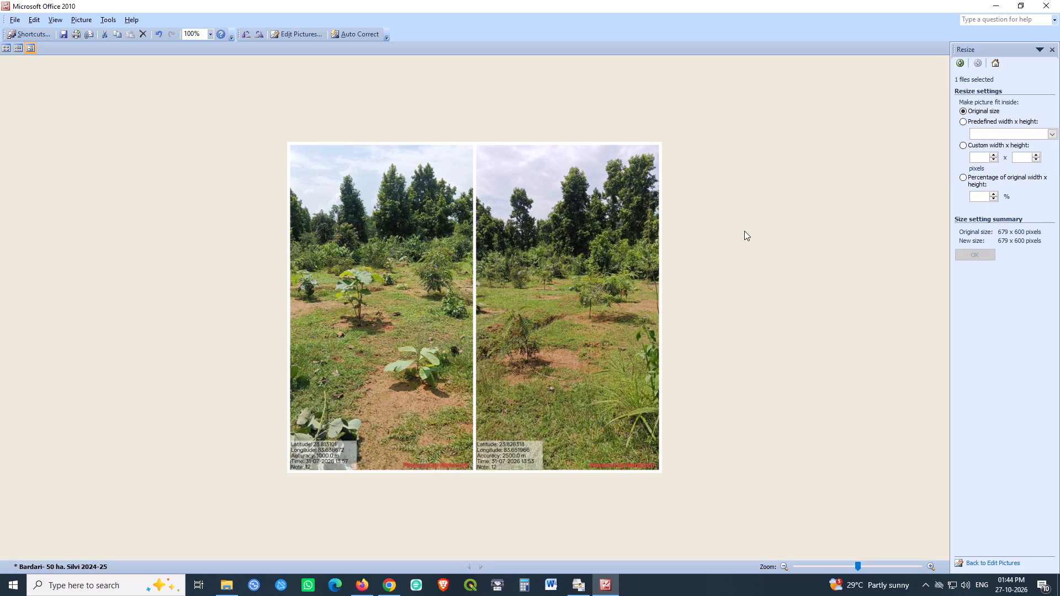
key("ctrl+s")
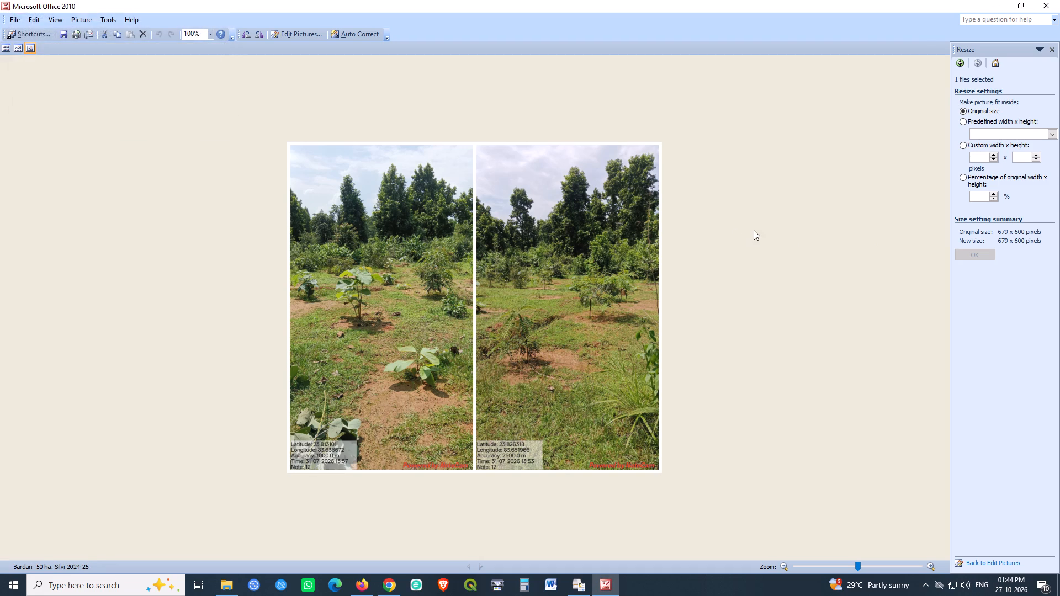
left_click(1059, 0)
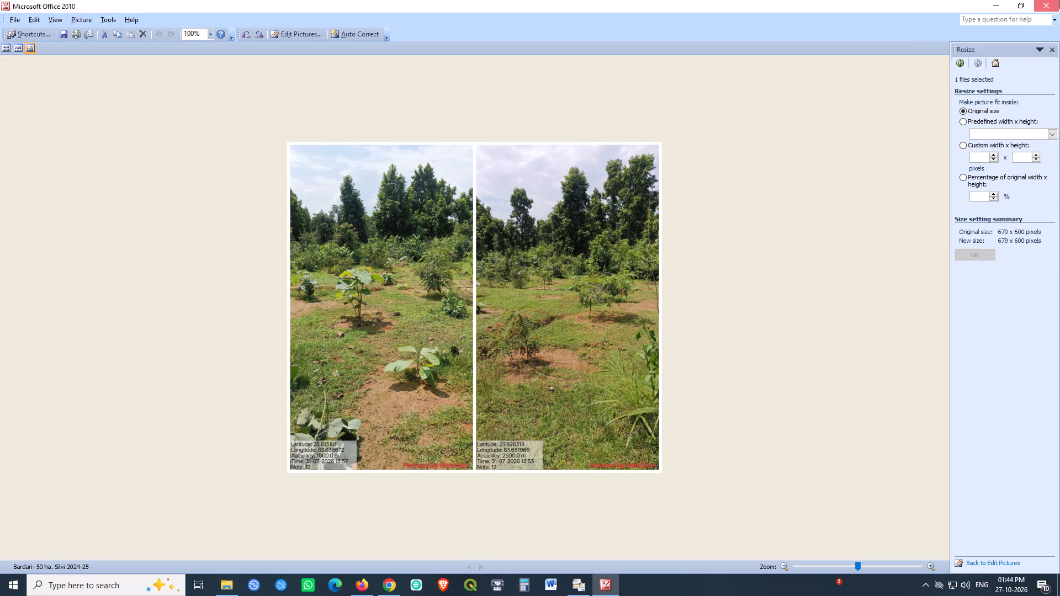
left_click(335, 387)
In Chrome, filter the Plantation Watch worklist to the year 2024-25 and show the list.
left_click(384, 593)
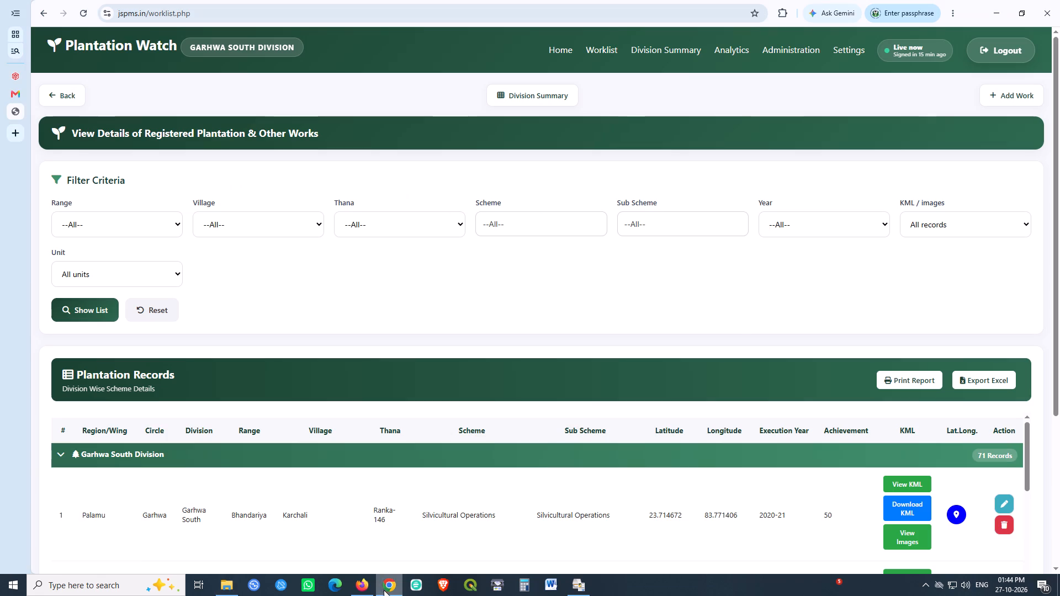
scroll(674, 348, "down", 4)
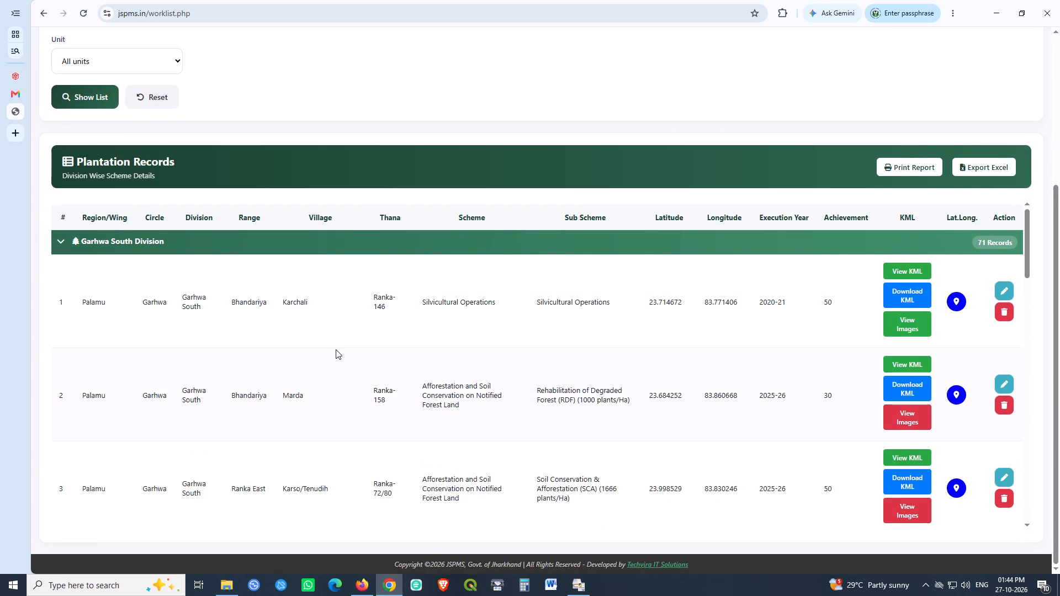
scroll(337, 352, "up", 4)
left_click(834, 226)
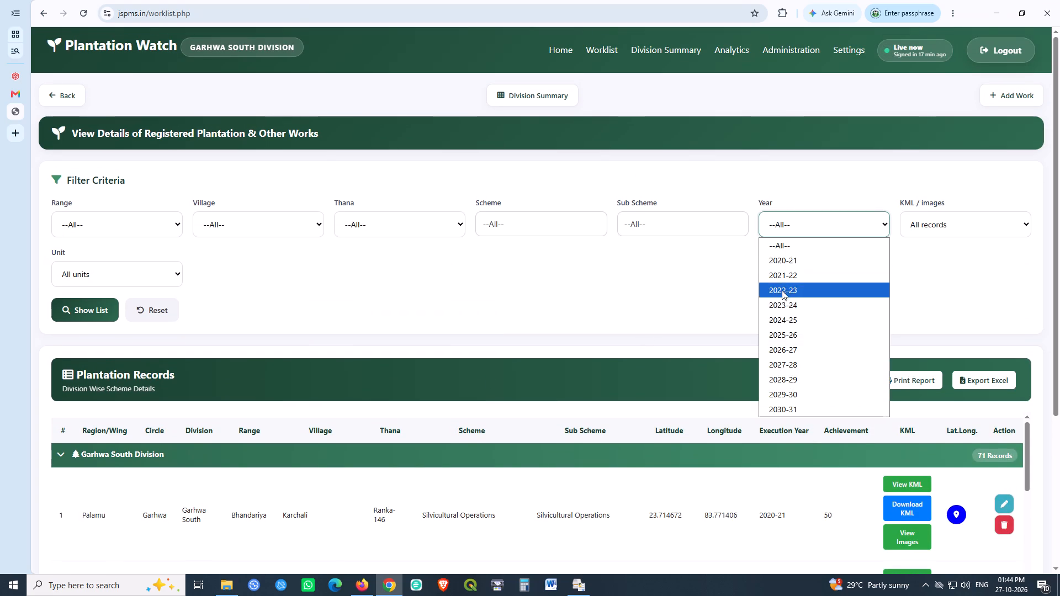
left_click(792, 321)
left_click(71, 305)
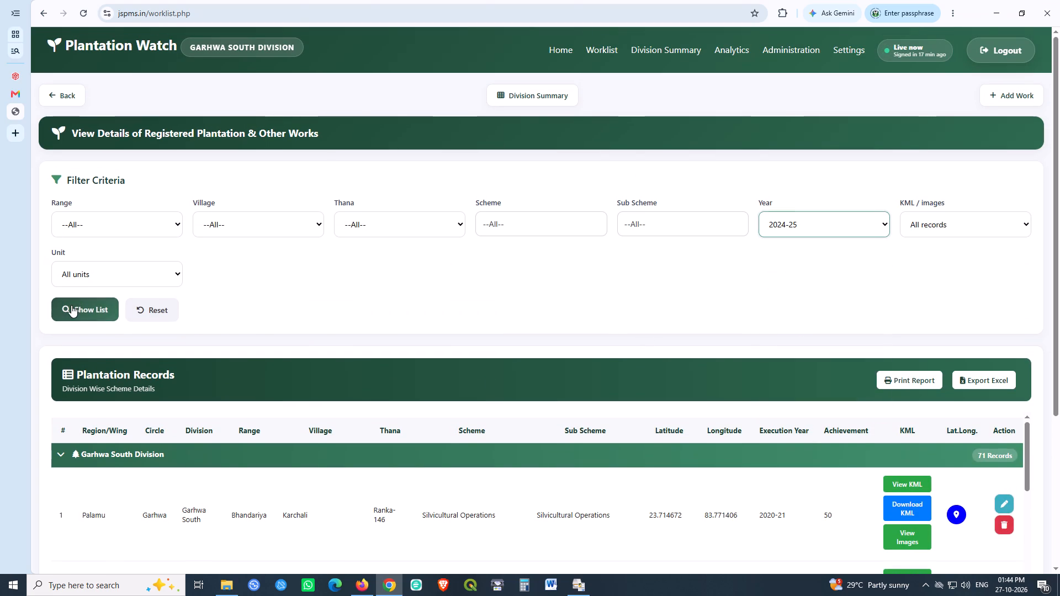
Look through the filtered 2024-25 plantation records for the Bardari entry.
scroll(979, 210, "down", 3)
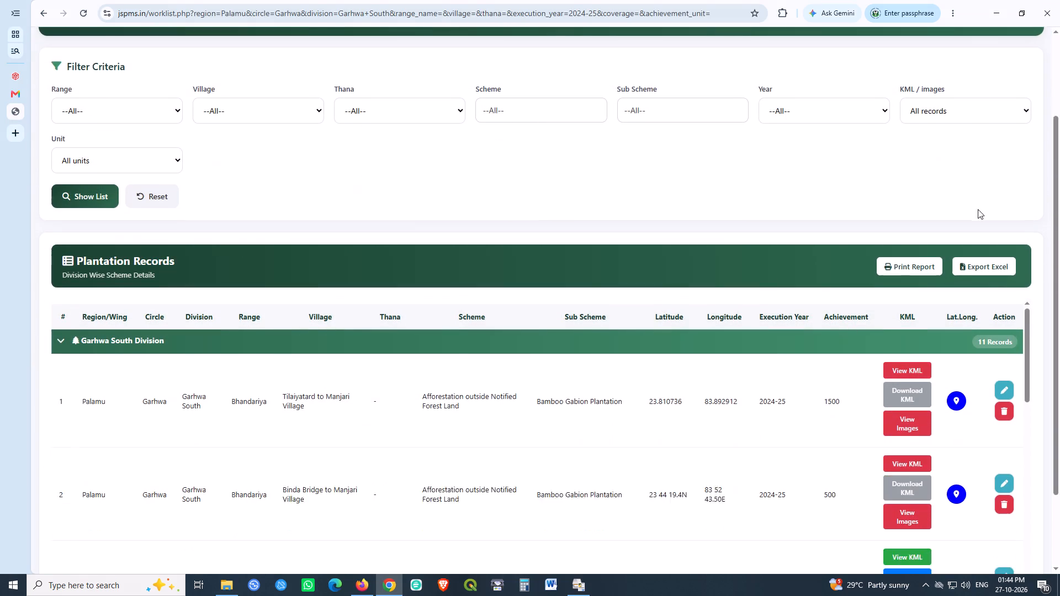
scroll(522, 449, "down", 5)
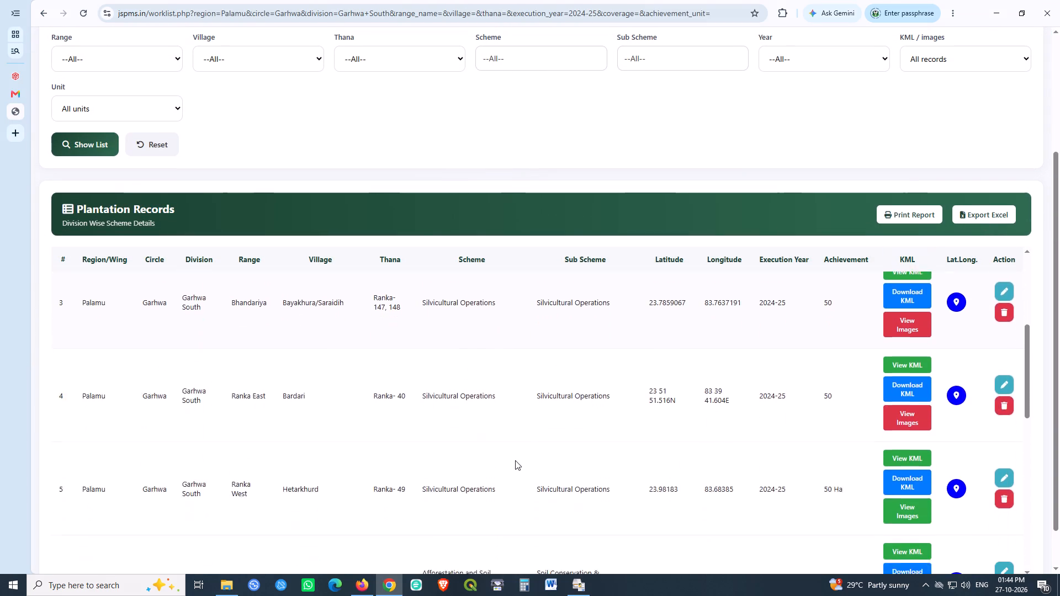
scroll(515, 459, "down", 11)
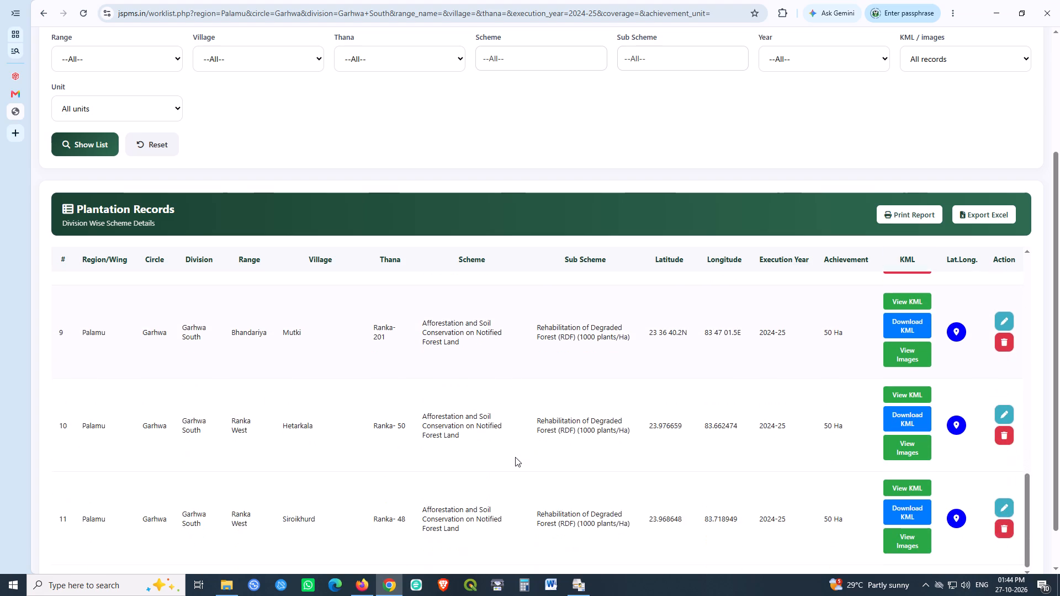
scroll(505, 467, "down", 4)
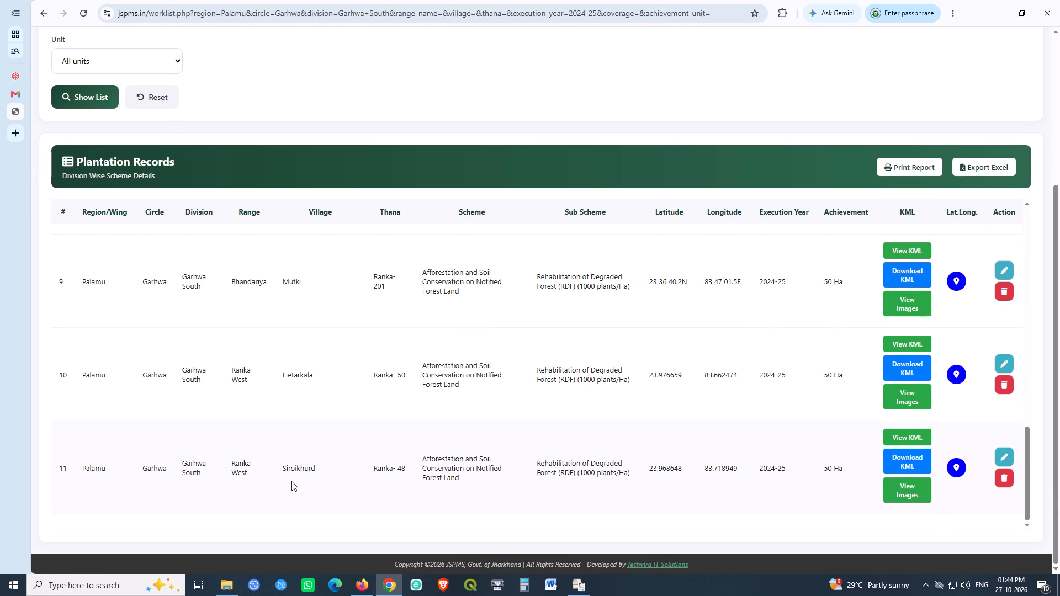
scroll(300, 477, "up", 3)
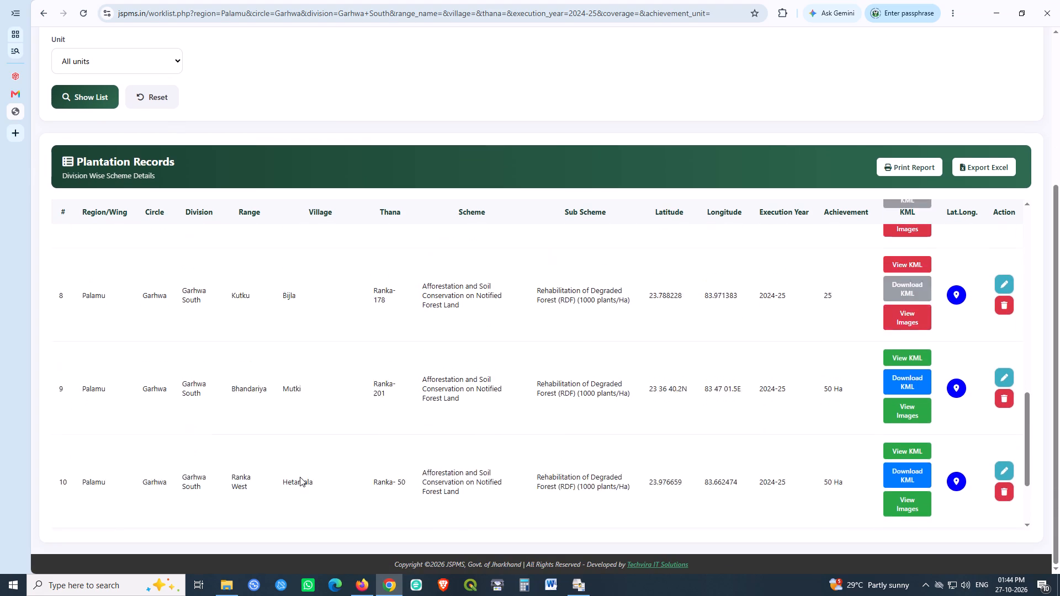
scroll(300, 477, "up", 6)
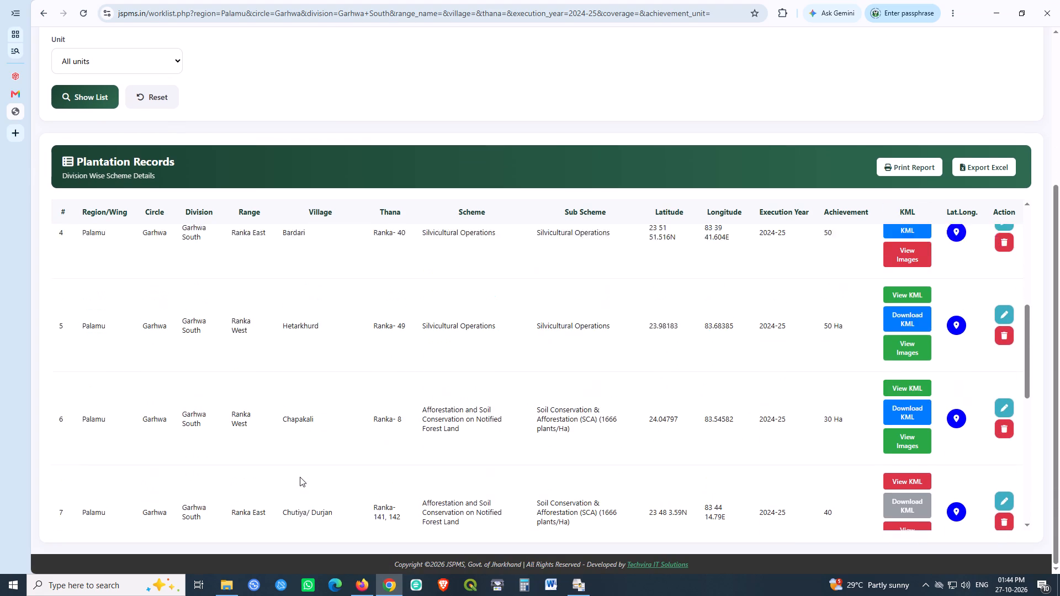
scroll(300, 477, "up", 2)
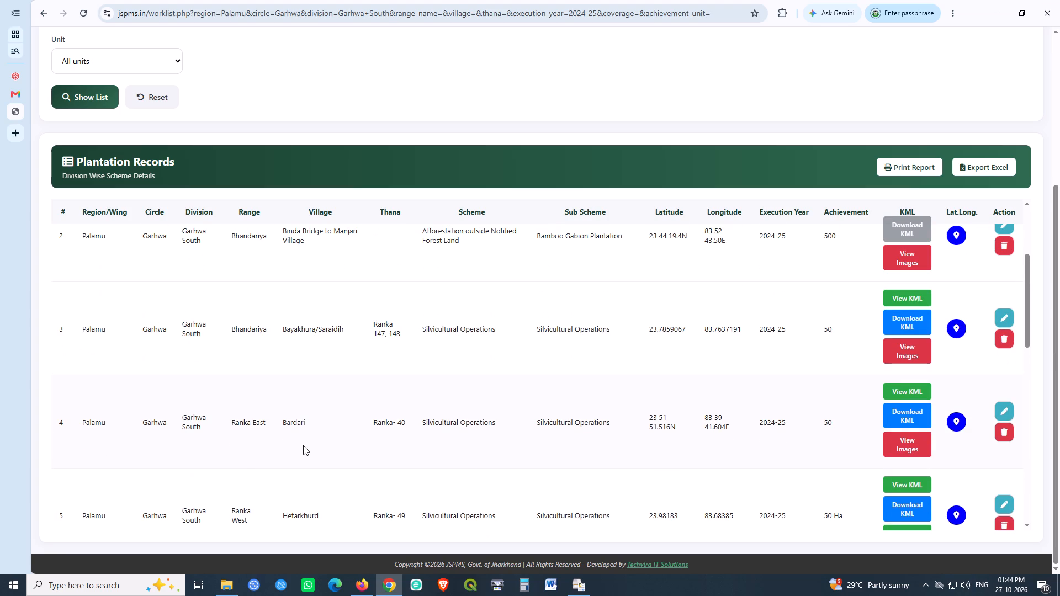
Open the Bardari 2024-25 record for editing and set its physical achievement unit to Hectare (Ha).
left_click(1006, 412)
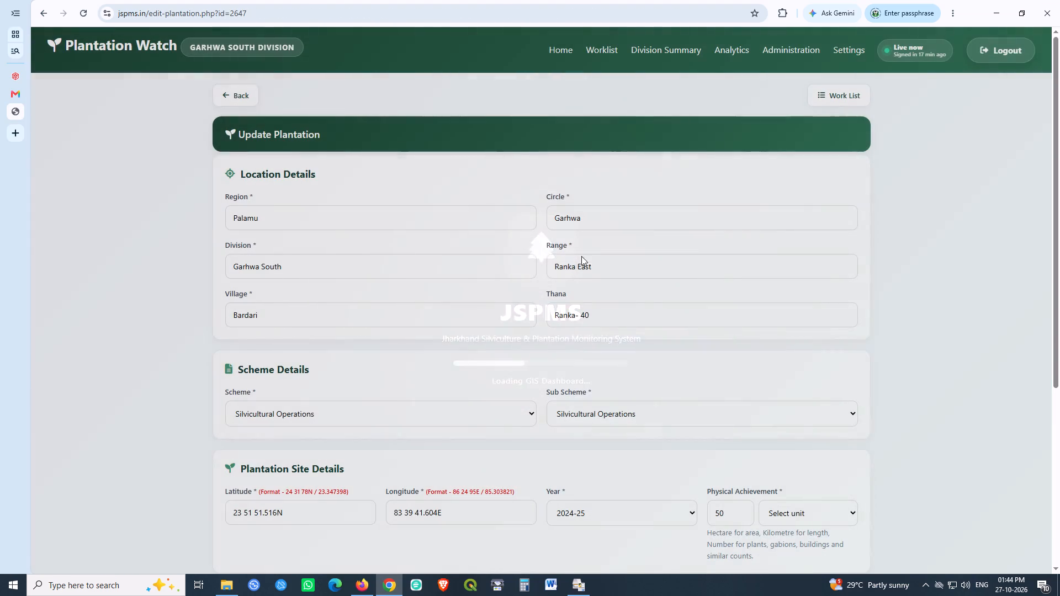
scroll(499, 338, "down", 4)
left_click(815, 290)
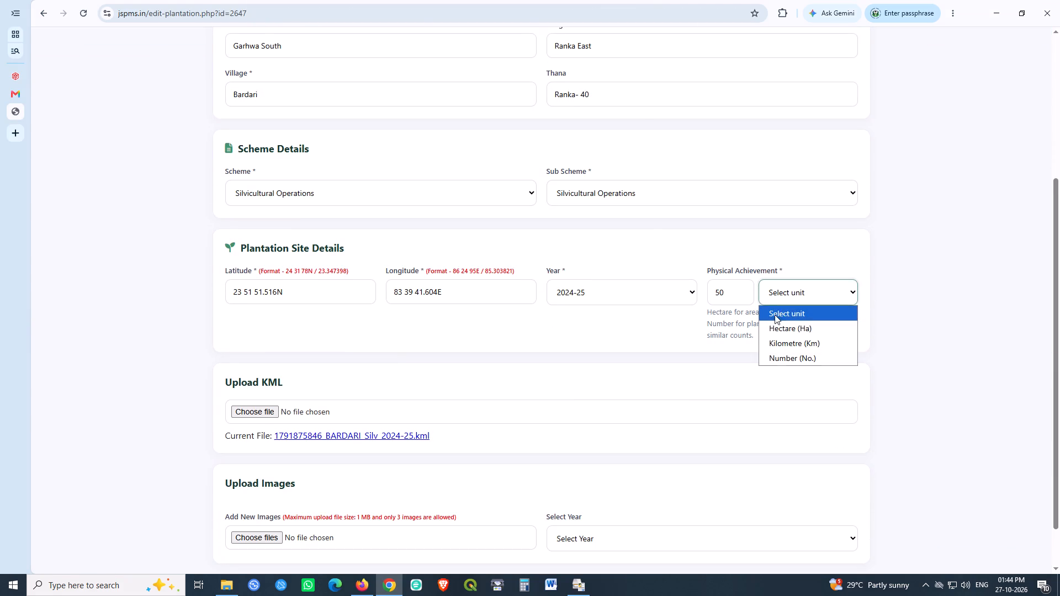
left_click(774, 326)
scroll(325, 411, "down", 3)
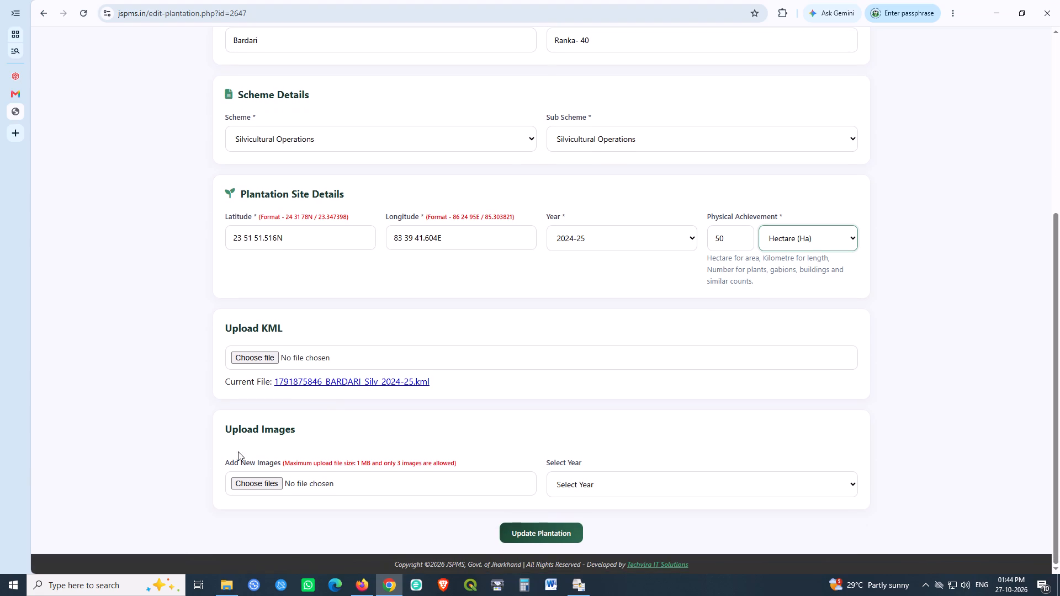
Attach the Bardari- 50 ha. Silvi 2024-25 photo with image year 2024-25 and try to submit the plantation update.
left_click(257, 481)
left_click(206, 116)
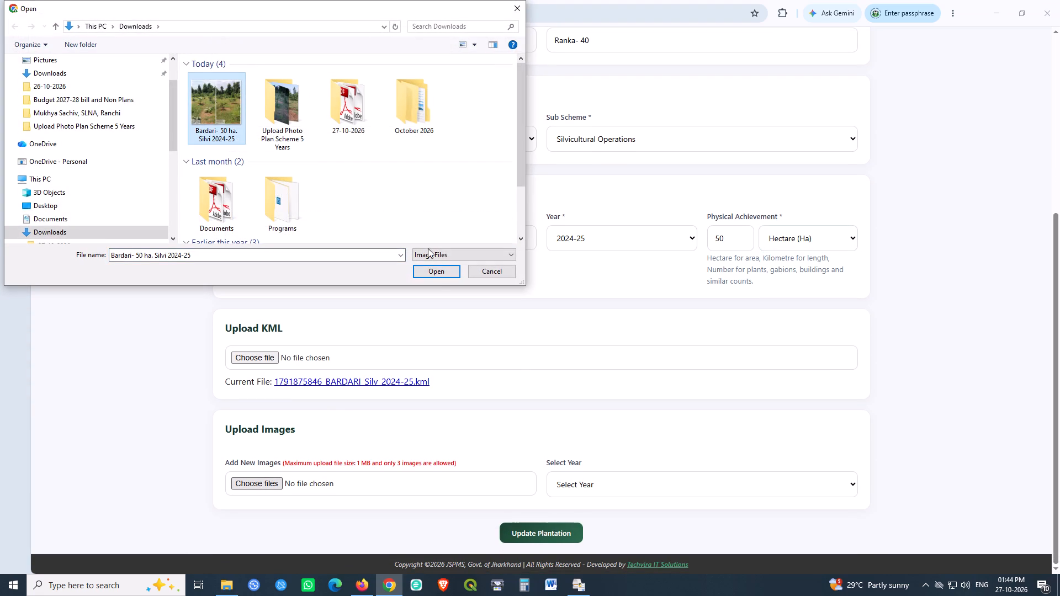
left_click(438, 275)
left_click(590, 491)
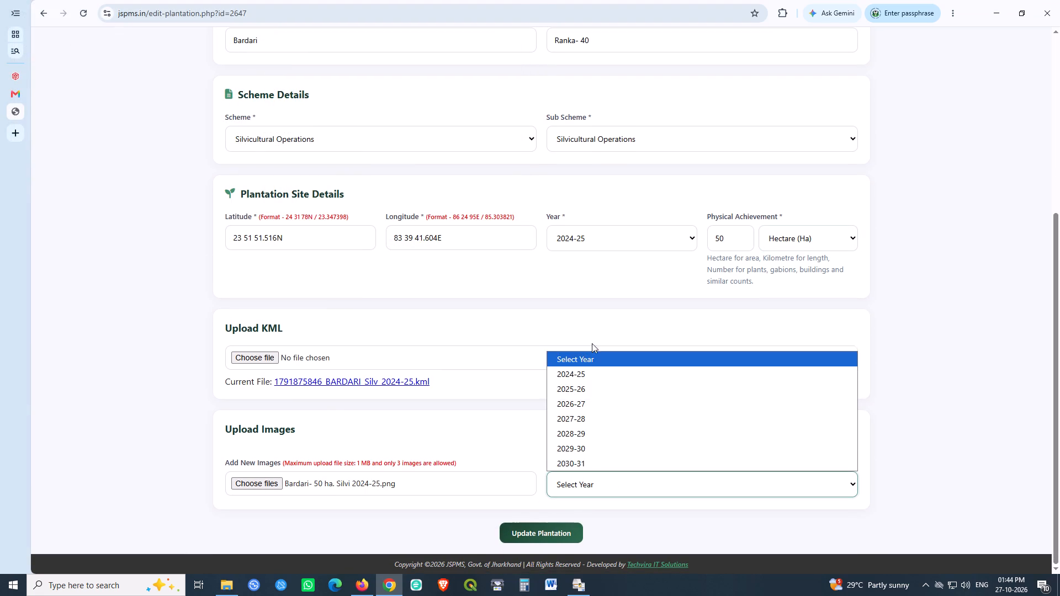
left_click(573, 369)
left_click(520, 533)
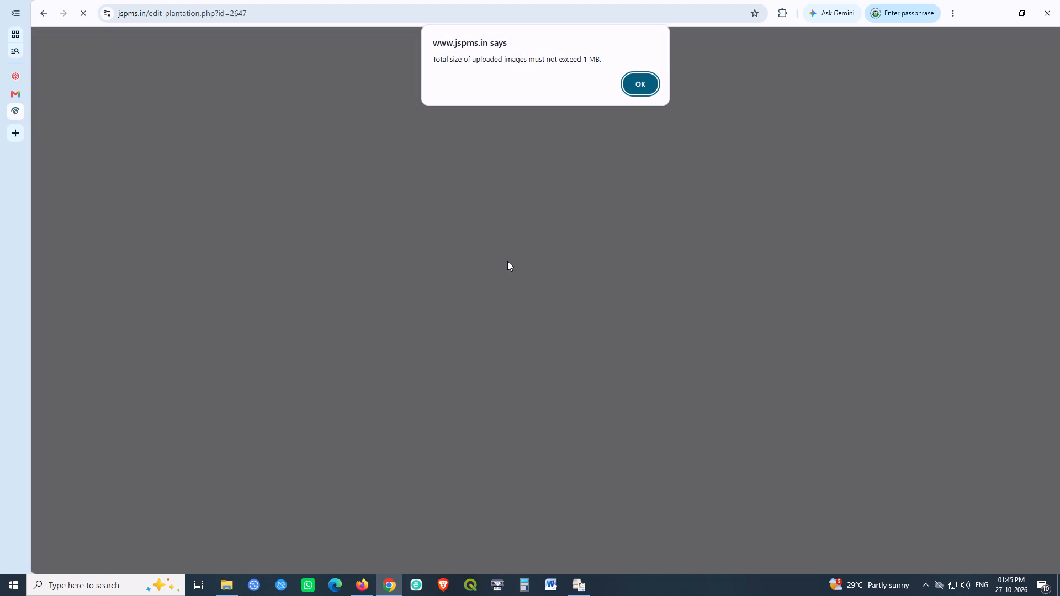
left_click(634, 82)
Open the Bardari photo from Downloads in Paint, resize it to 98 percent, save it and close Paint.
left_click(220, 589)
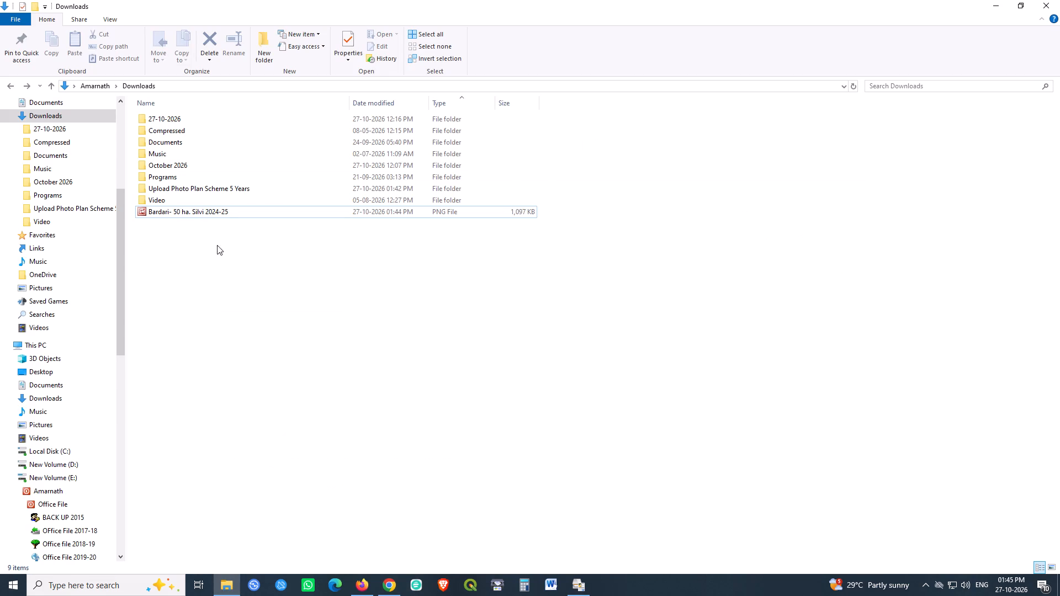
right_click(197, 212)
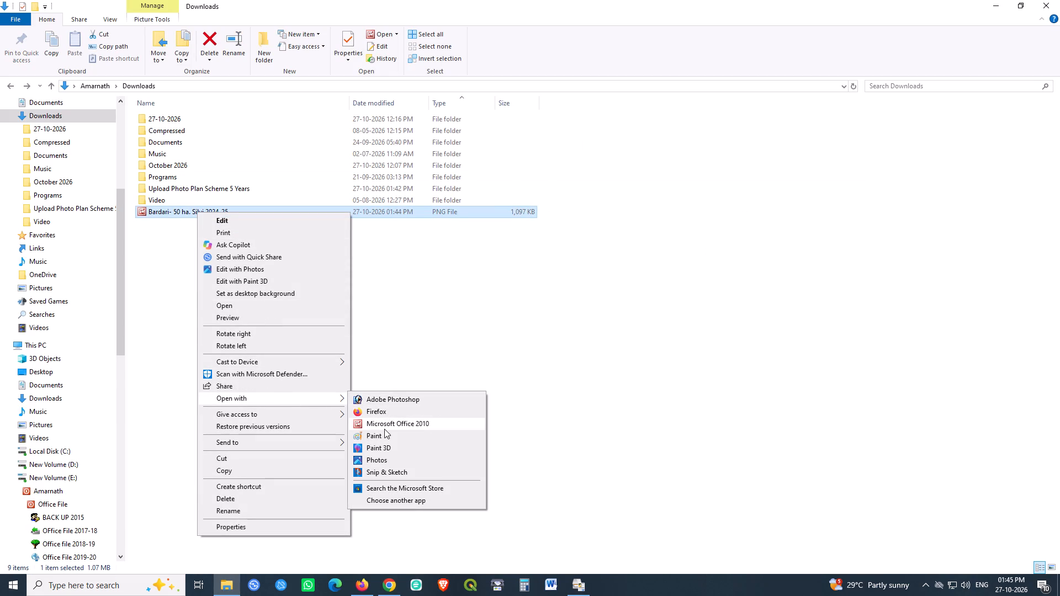
left_click(379, 434)
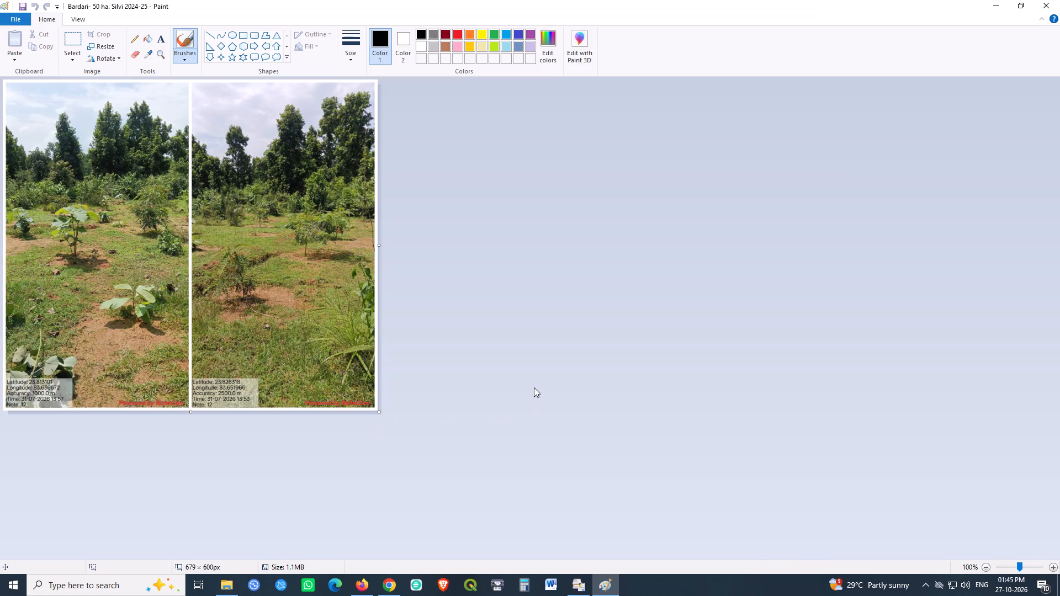
key("ctrl+w")
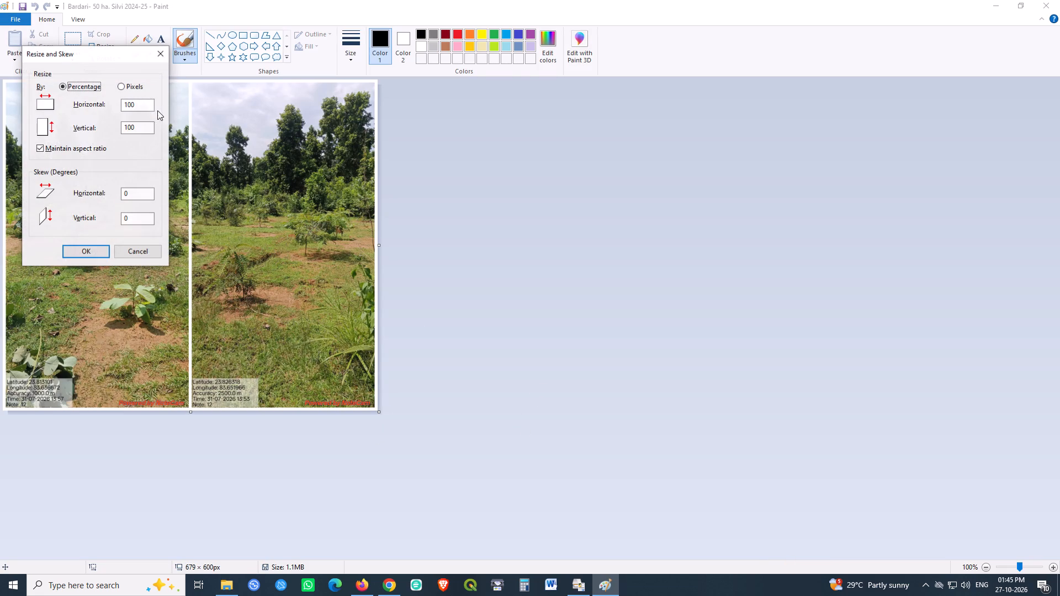
left_click_drag(146, 102, 67, 102)
type("98")
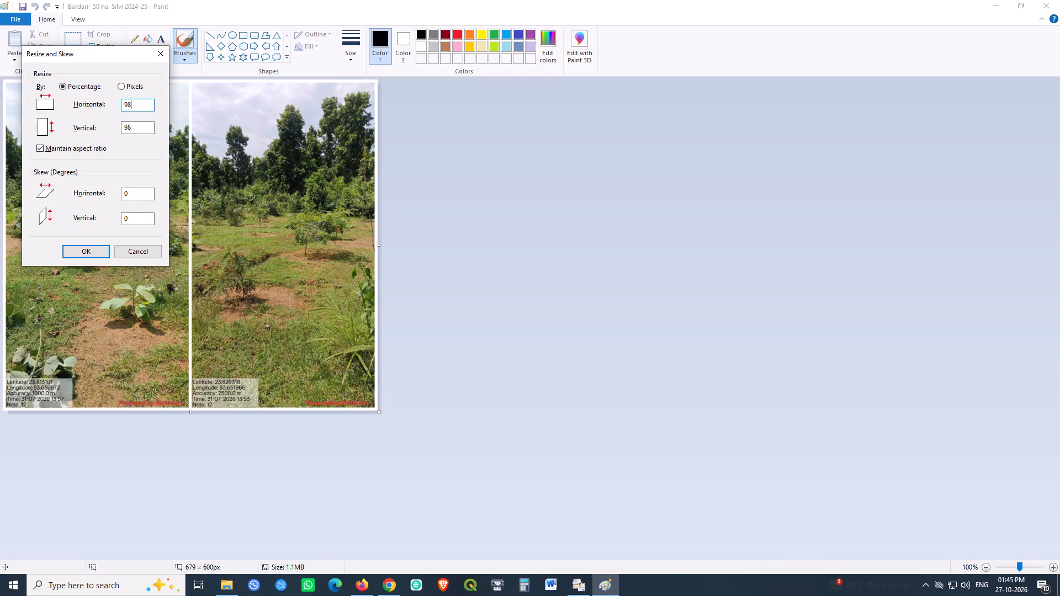
key("Return")
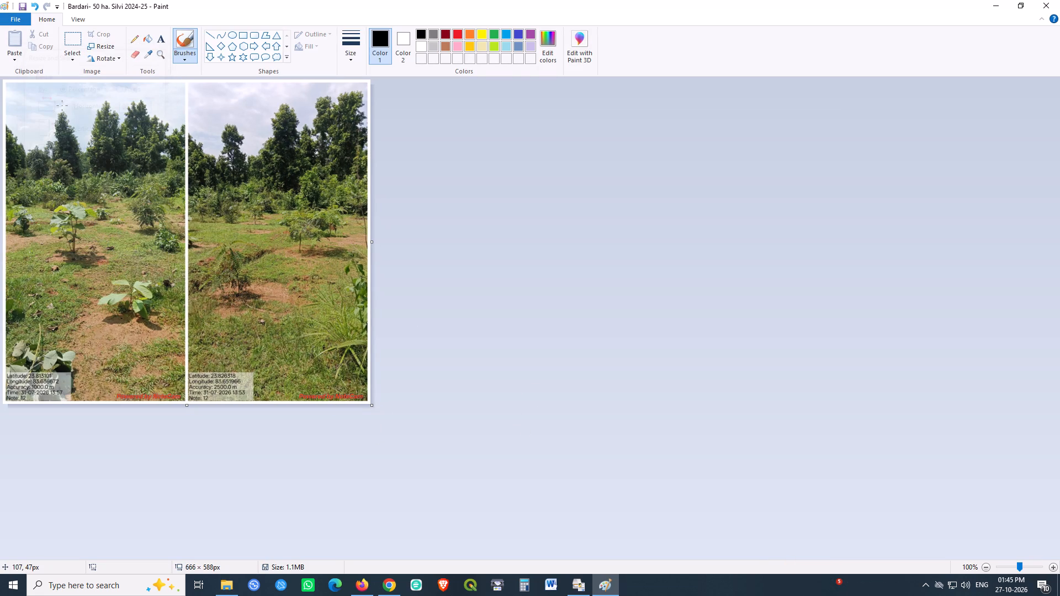
key("ctrl+s")
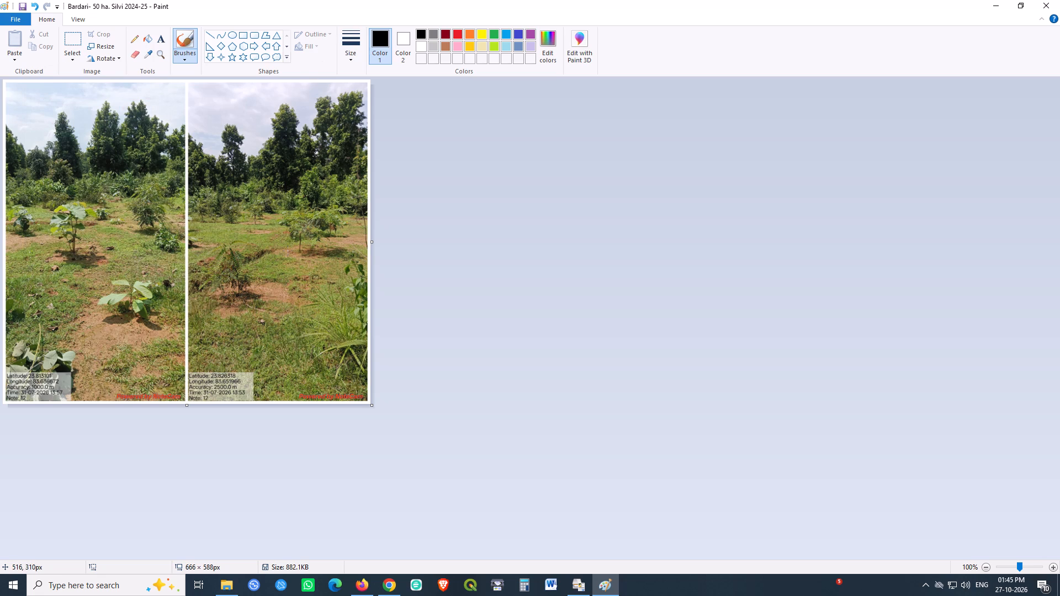
key("ctrl+s")
key("ctrl+s")
key("ctrl+s")
left_click(1059, 1)
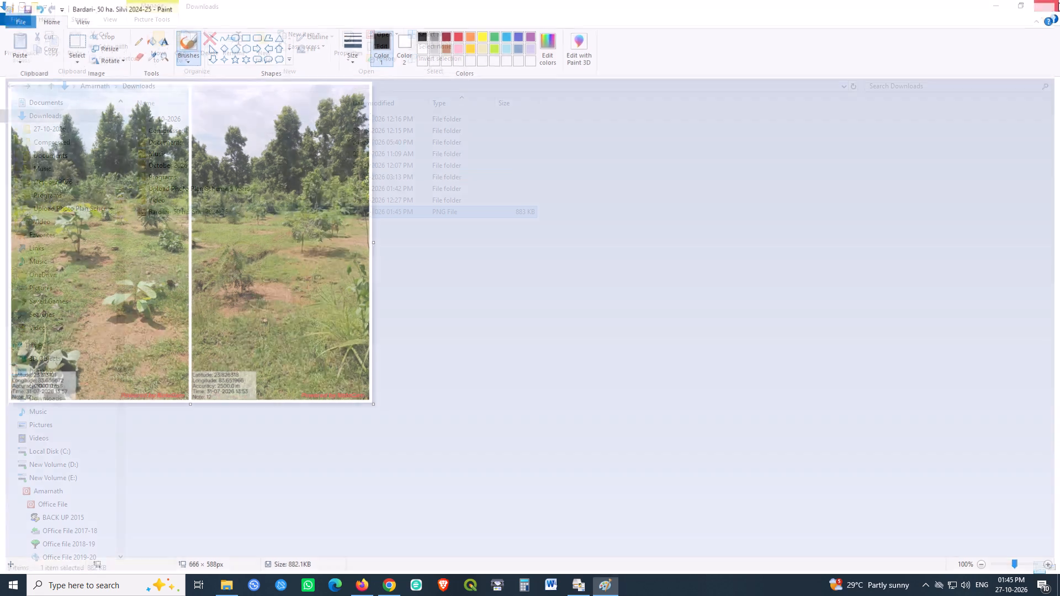
left_click(629, 245)
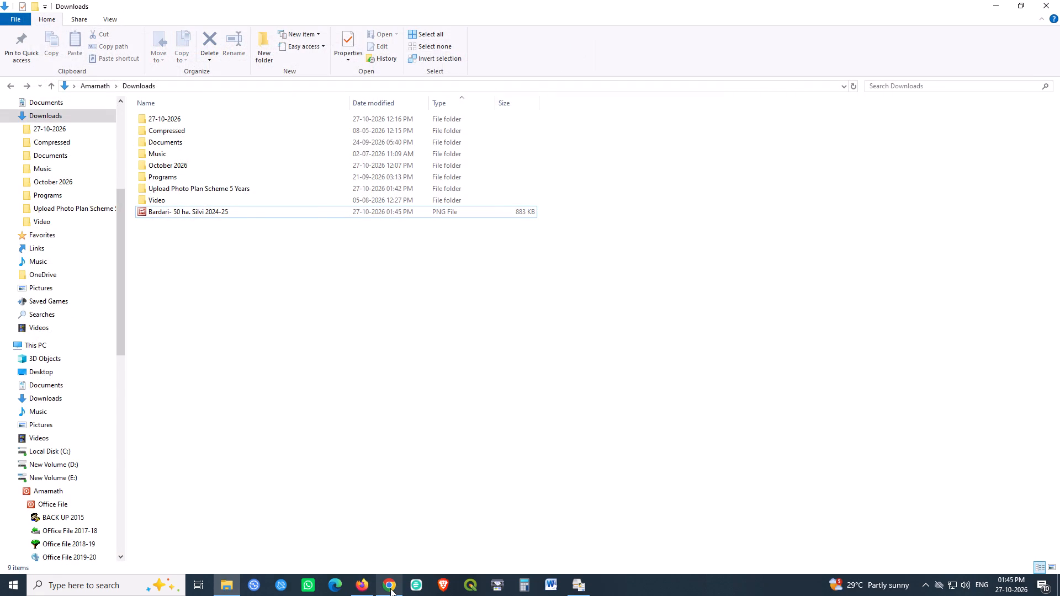
Back in Chrome, reattach the resized Bardari photo to the record and submit the plantation update.
left_click(390, 588)
left_click(282, 475)
left_click(279, 478)
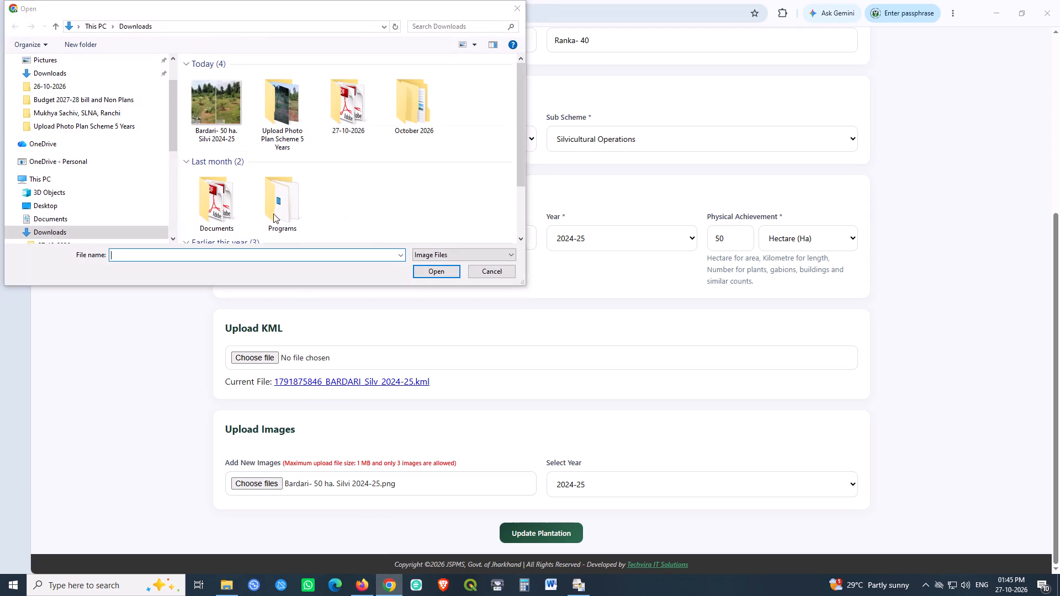
left_click(214, 108)
left_click(438, 272)
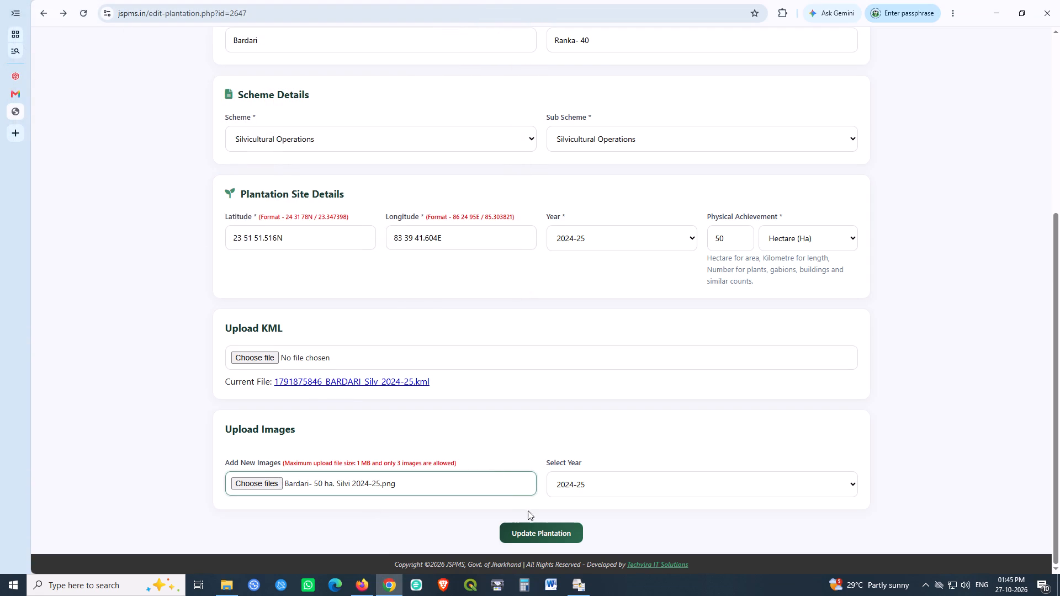
left_click(531, 530)
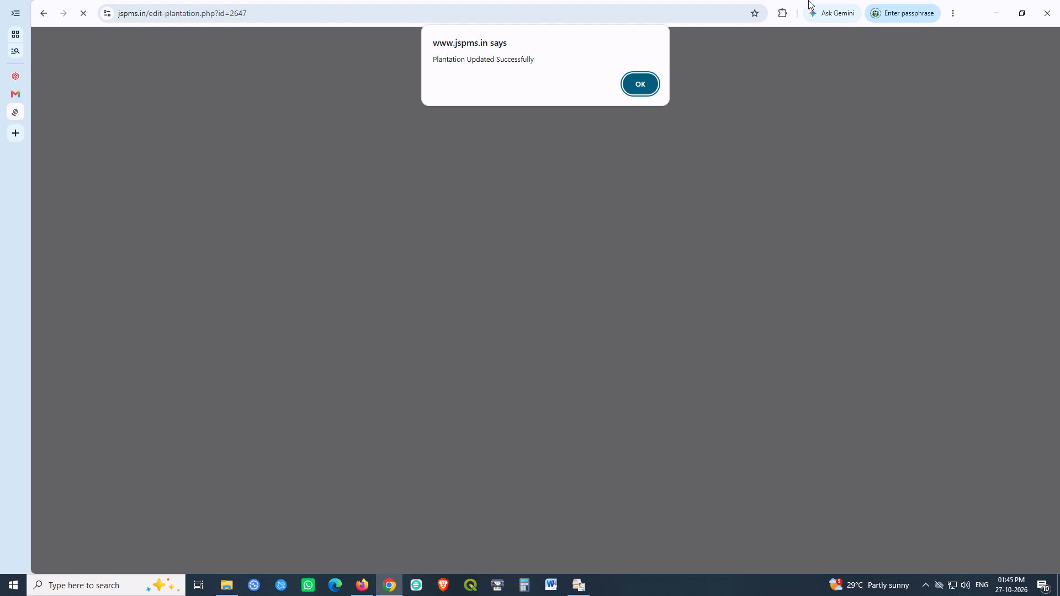
left_click(648, 90)
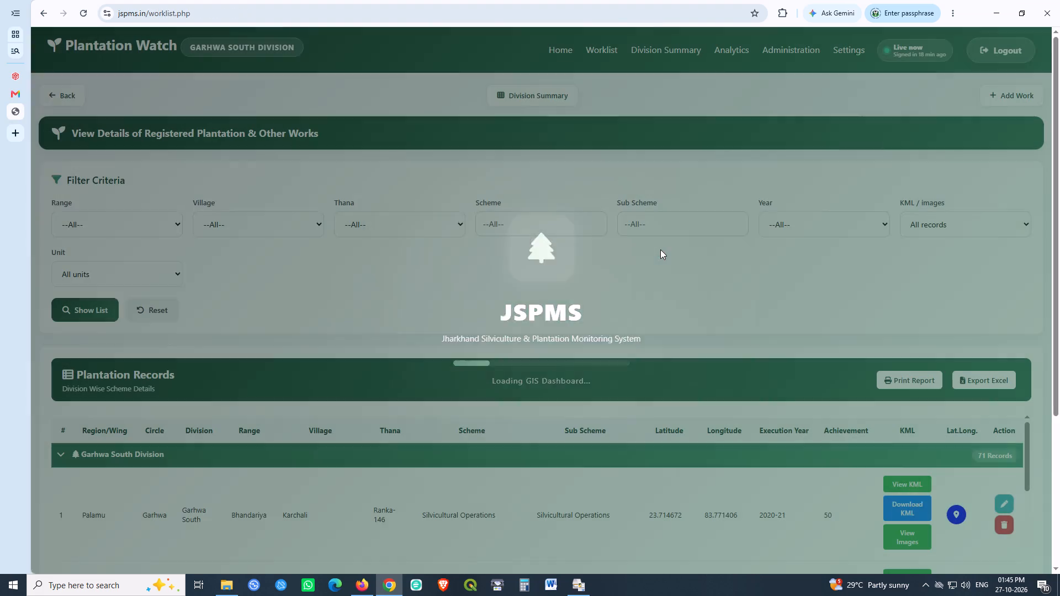
In File Explorer, move the Bardari photo from Downloads into the Upload Photo Plan Scheme 5 Years folder.
left_click(236, 587)
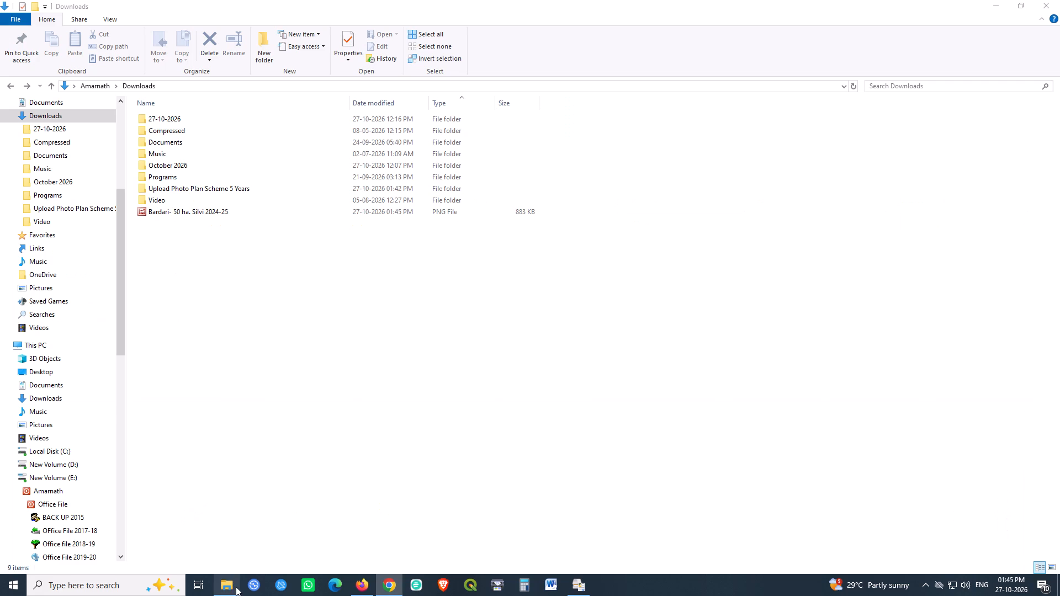
left_click(173, 209)
left_click_drag(189, 209, 249, 185)
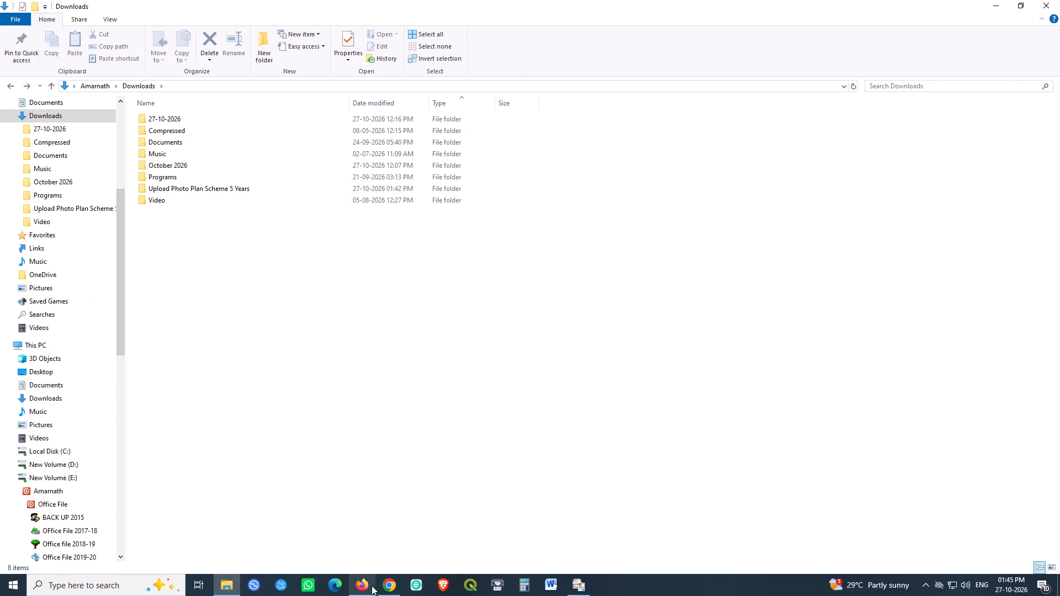
In Firefox, search the Plan plantations responses sheet for "bayak" and open the Bayakhura/ Saraidih row's field photograph link.
left_click(367, 584)
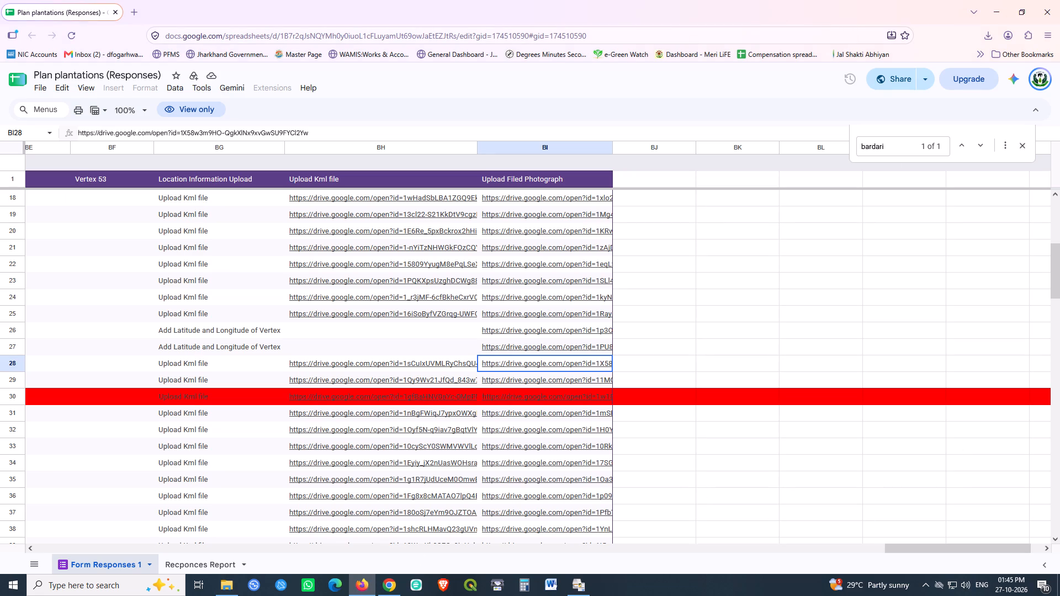
left_click_drag(892, 147, 769, 141)
key("BackSpace")
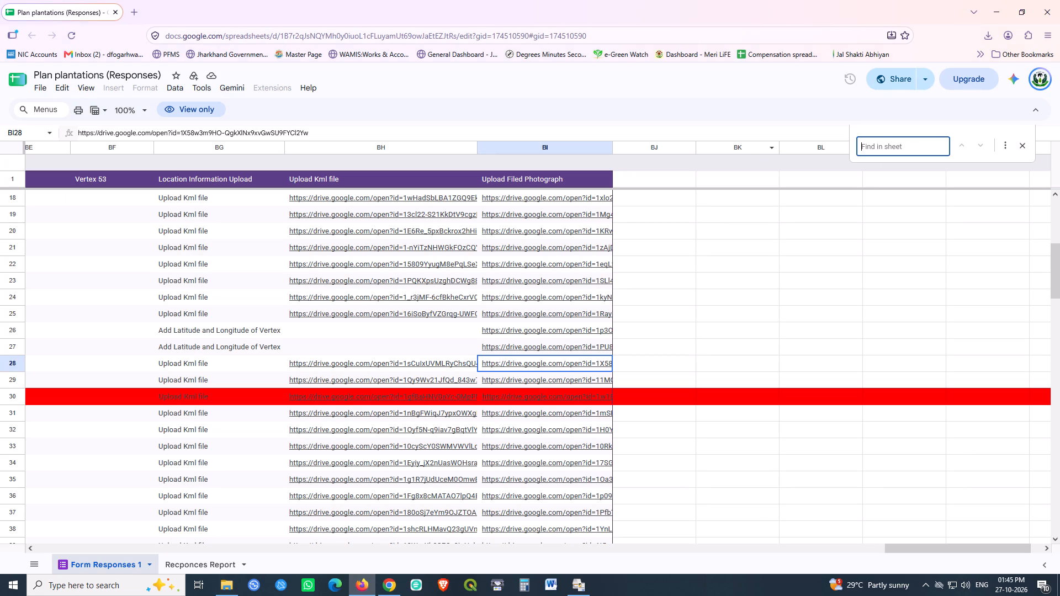
type("bayak")
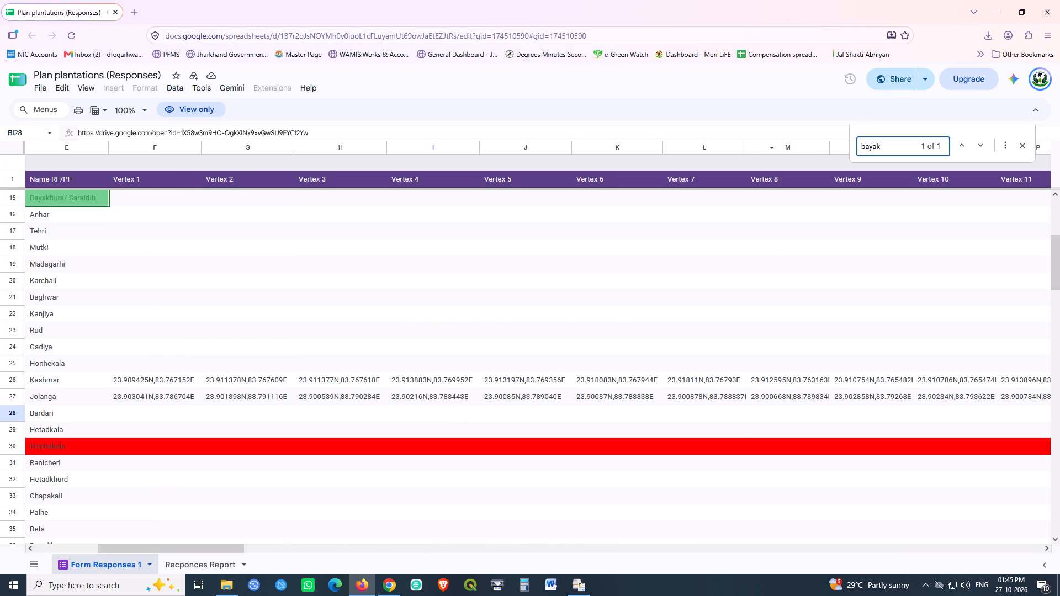
left_click_drag(205, 547, 82, 531)
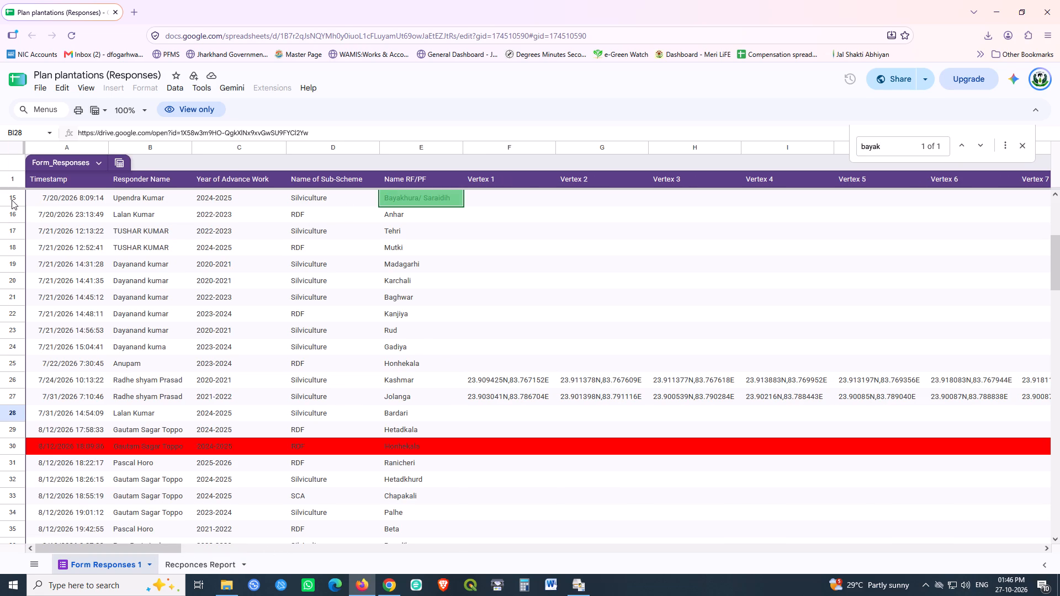
left_click(12, 200)
left_click_drag(159, 546, 963, 520)
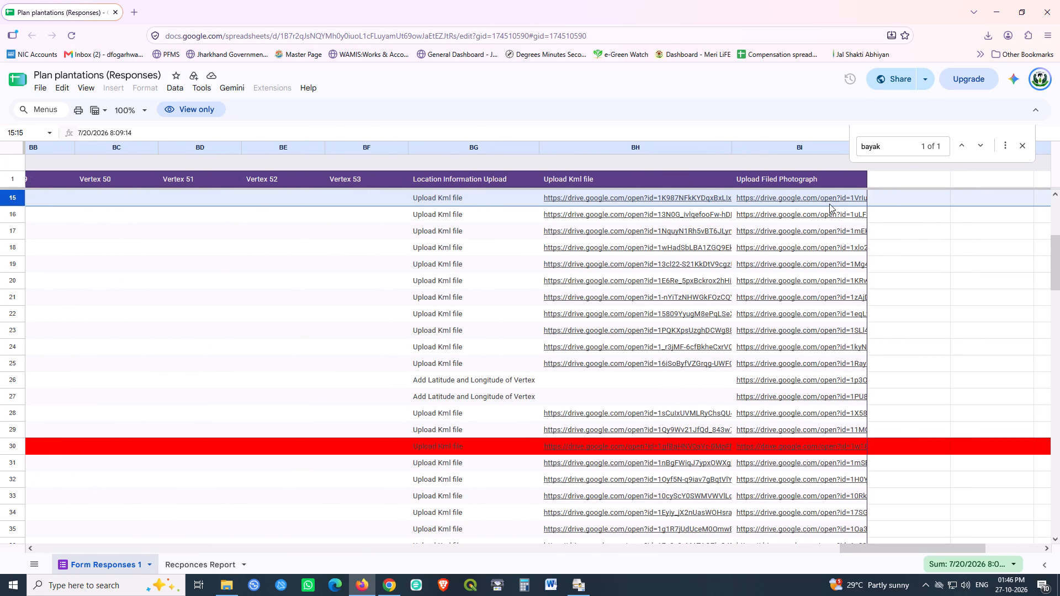
left_click(815, 194)
left_click(826, 219)
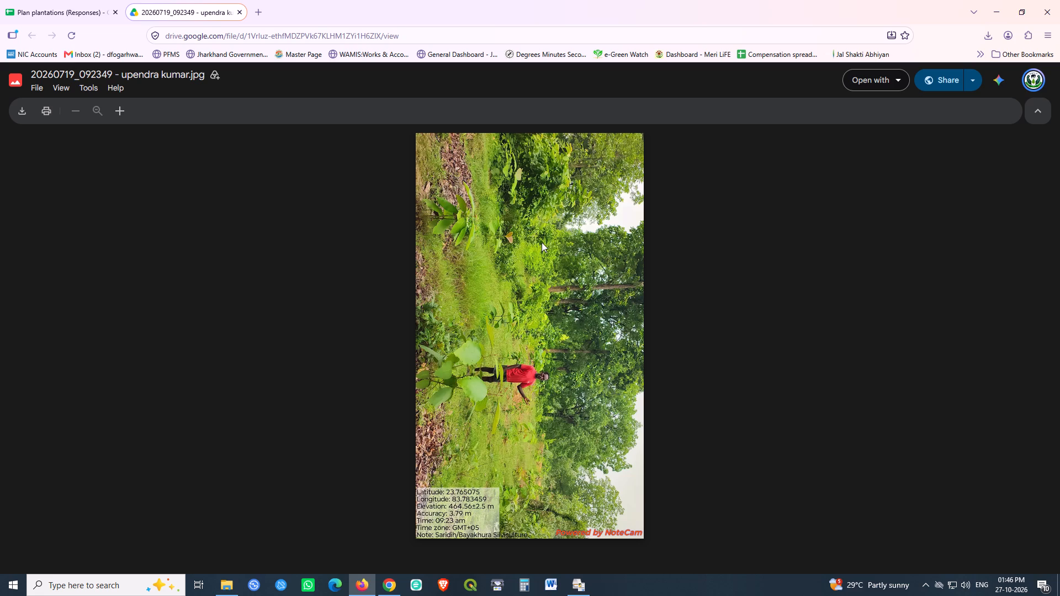
Download the Bayakhura field photograph, close its browser tab and return to the Downloads folder.
left_click(25, 111)
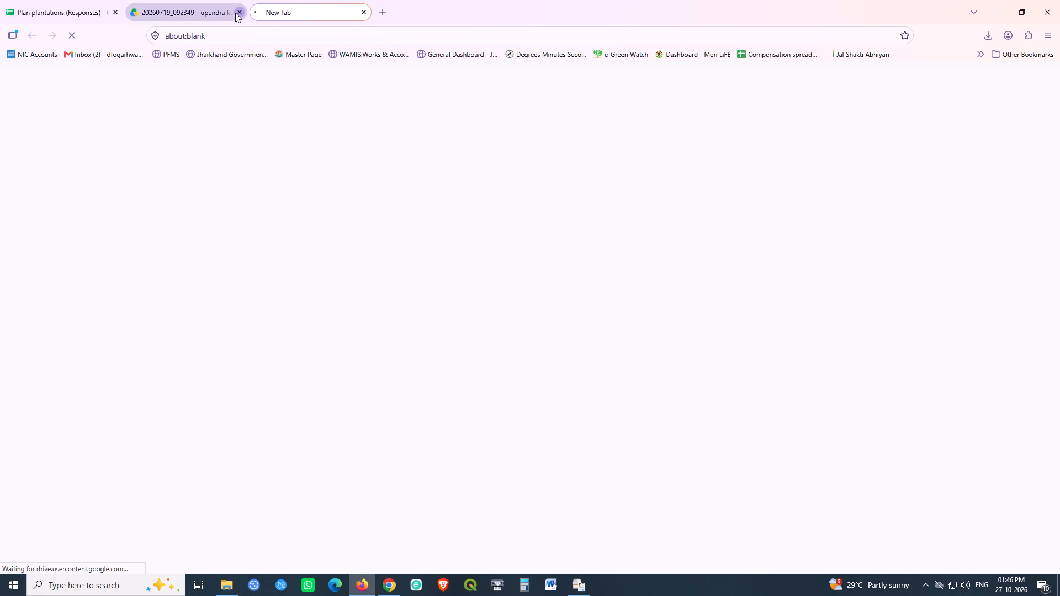
left_click(235, 13)
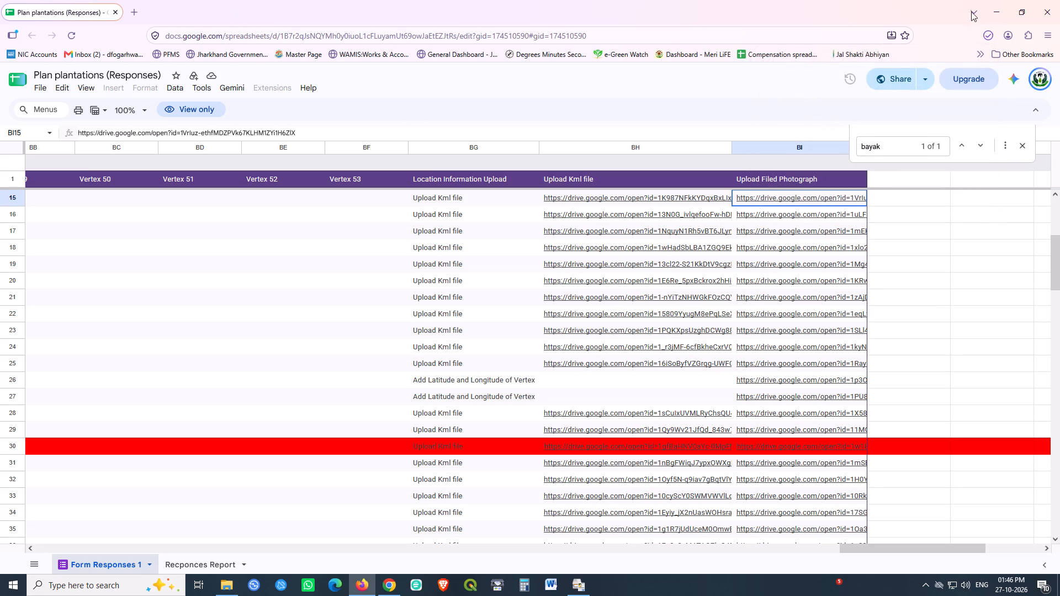
left_click(989, 8)
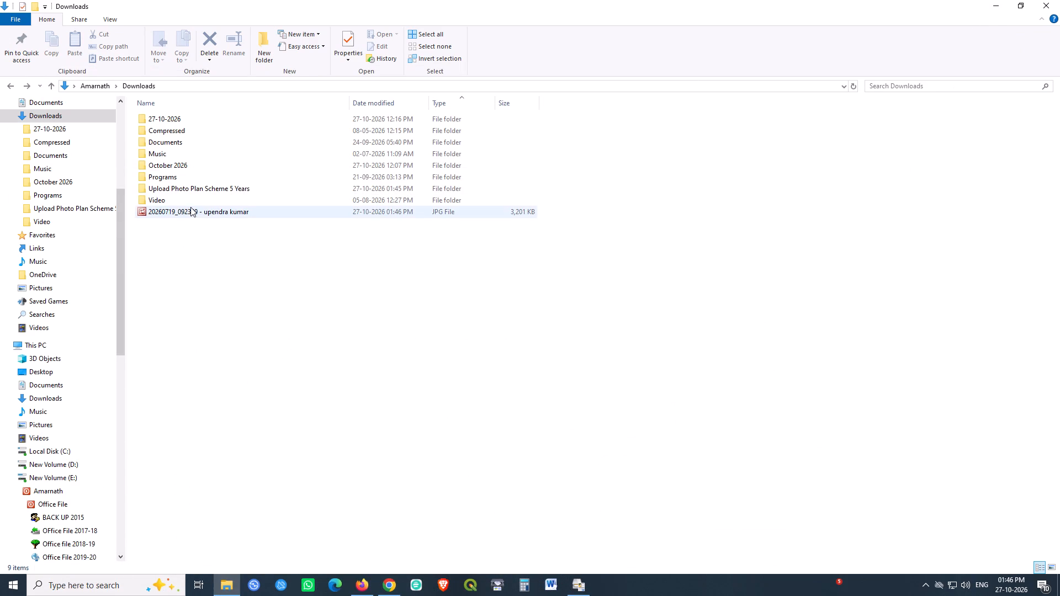
Resize the downloaded Bayakhura photo to the predefined Document - Large size, then save and close it.
left_click(190, 207)
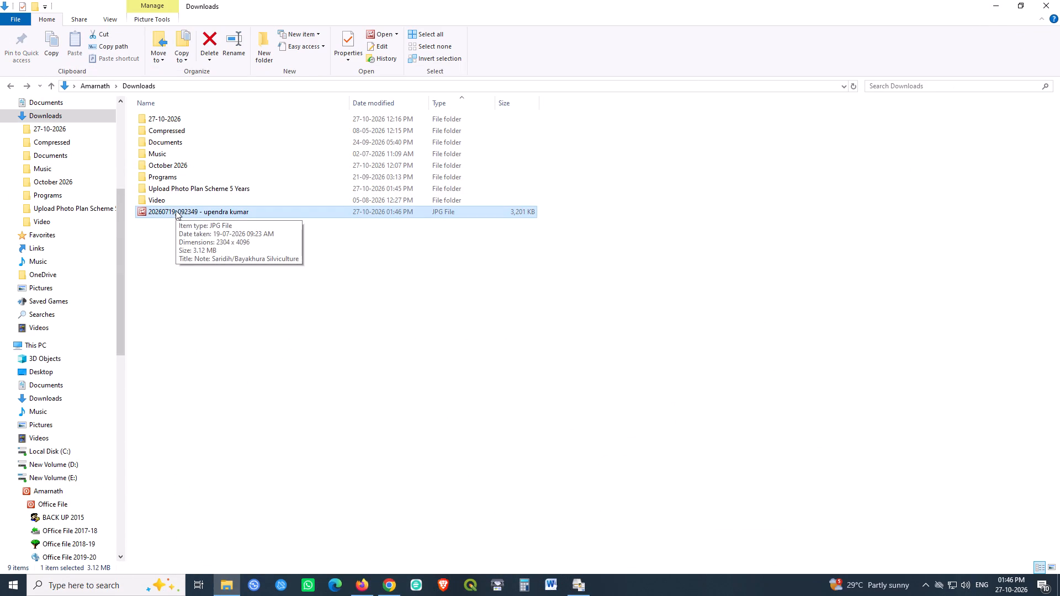
right_click(176, 210)
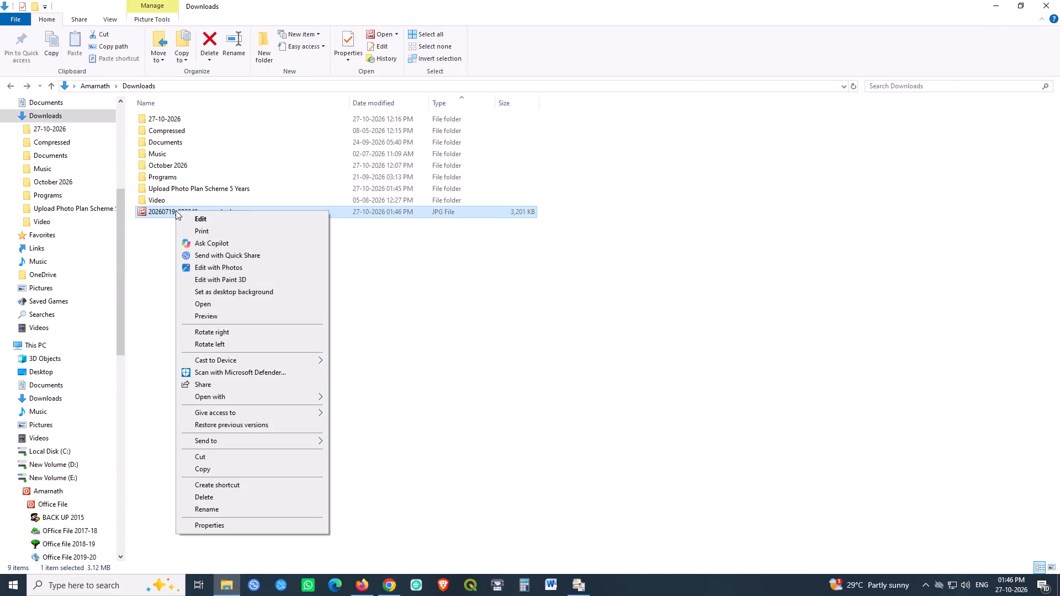
double_click(176, 210)
double_click(166, 214)
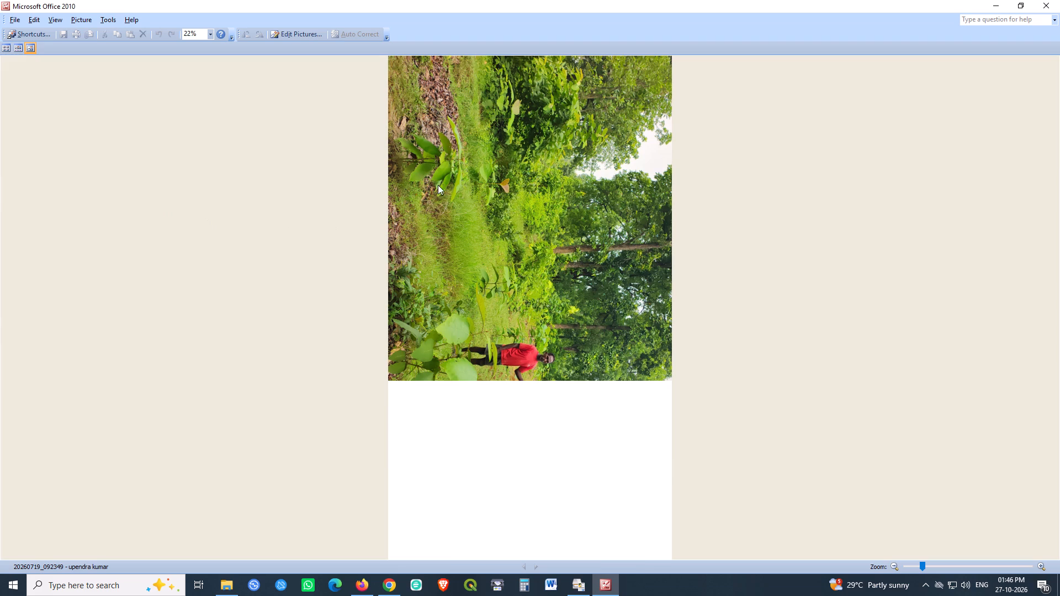
left_click(631, 398)
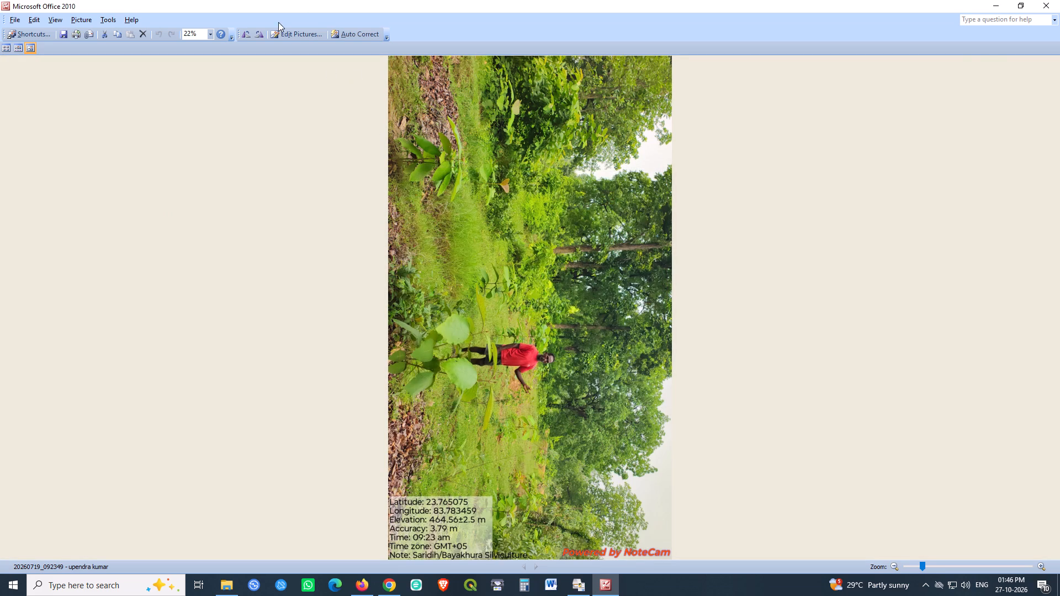
left_click(294, 26)
left_click(303, 35)
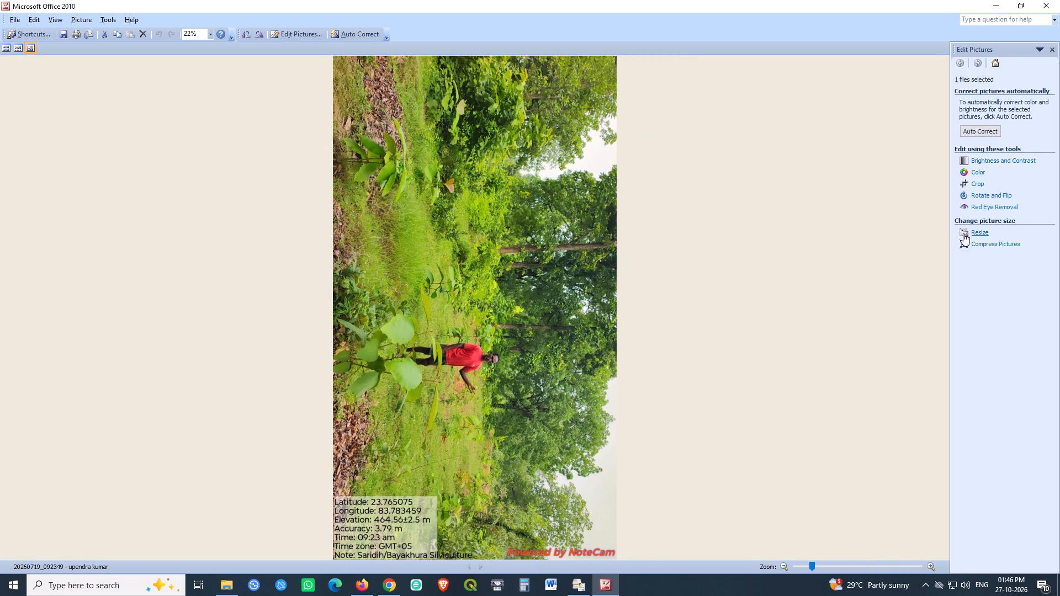
left_click(963, 233)
left_click(1013, 133)
left_click(998, 144)
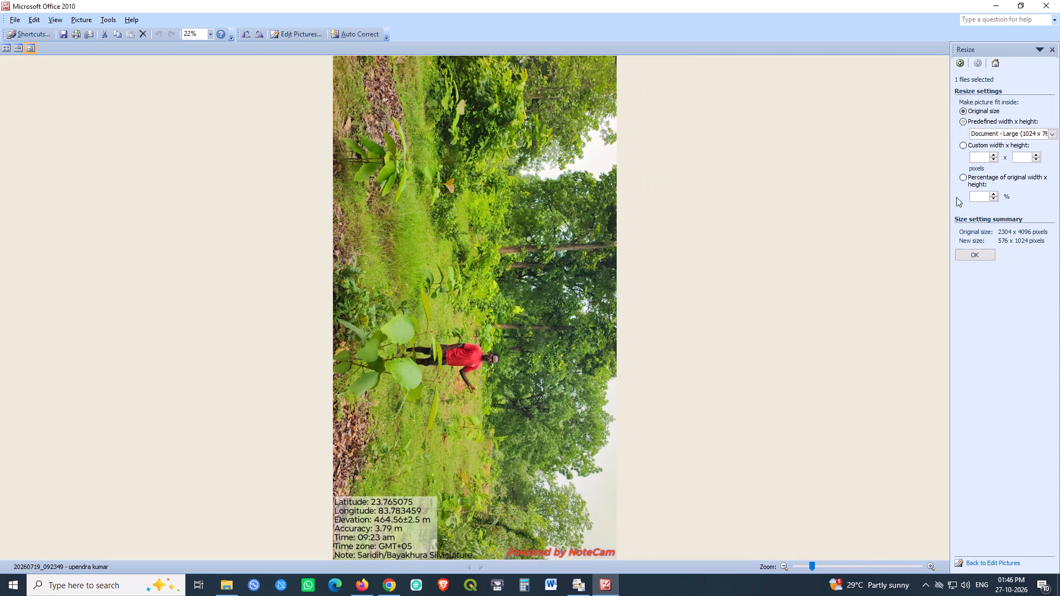
left_click(964, 250)
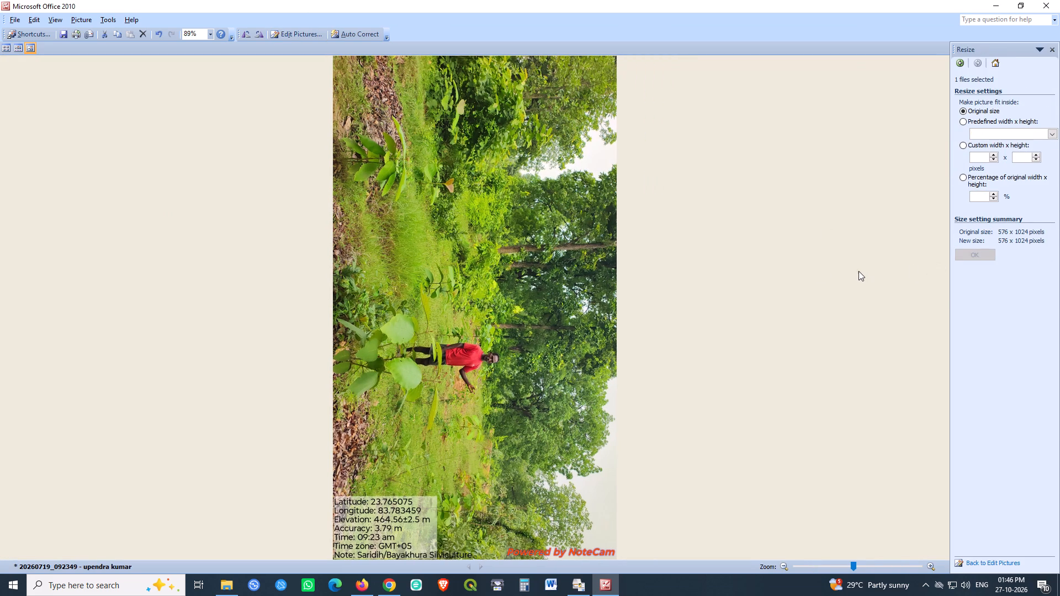
key("ctrl+s")
left_click(1041, 6)
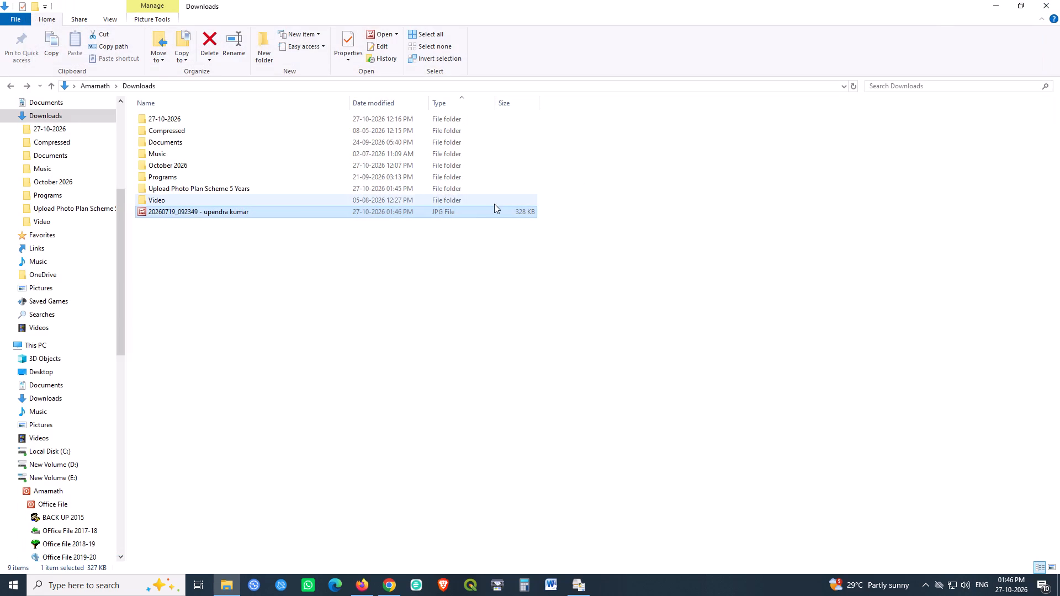
Rename the resized photo in Downloads as "Bayakhura-Saraidih- 50 ha. Silvi 2024-25".
left_click(288, 306)
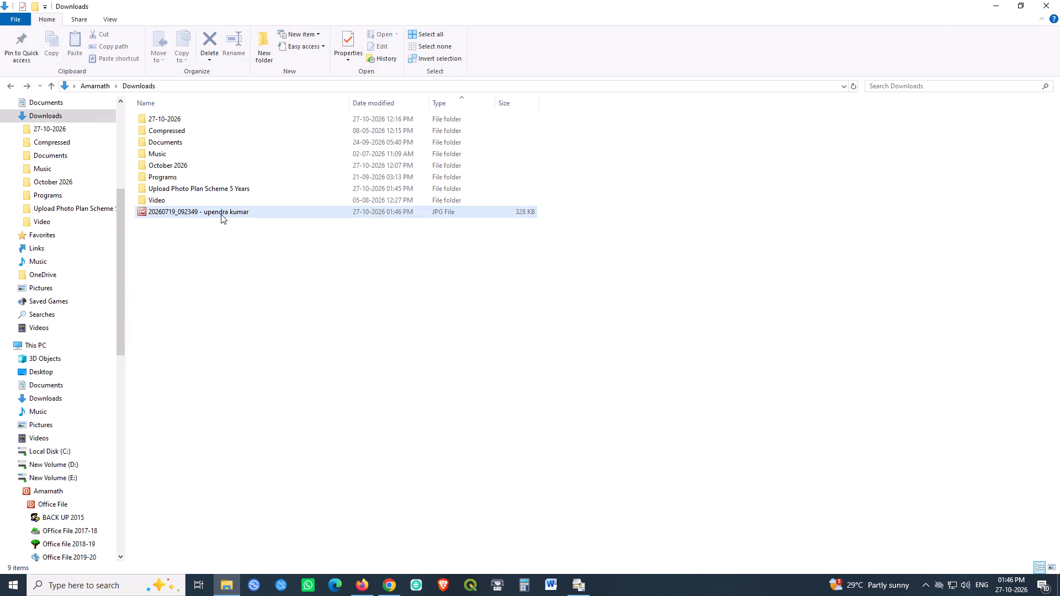
left_click(221, 214)
key("F2")
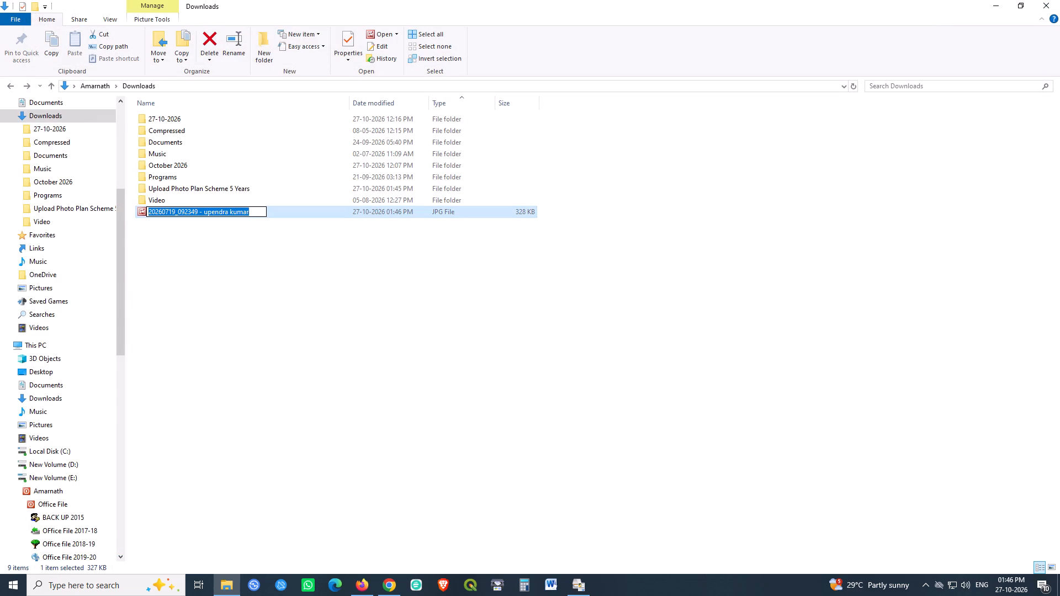
type("Bayakhura")
type("-Saraidih")
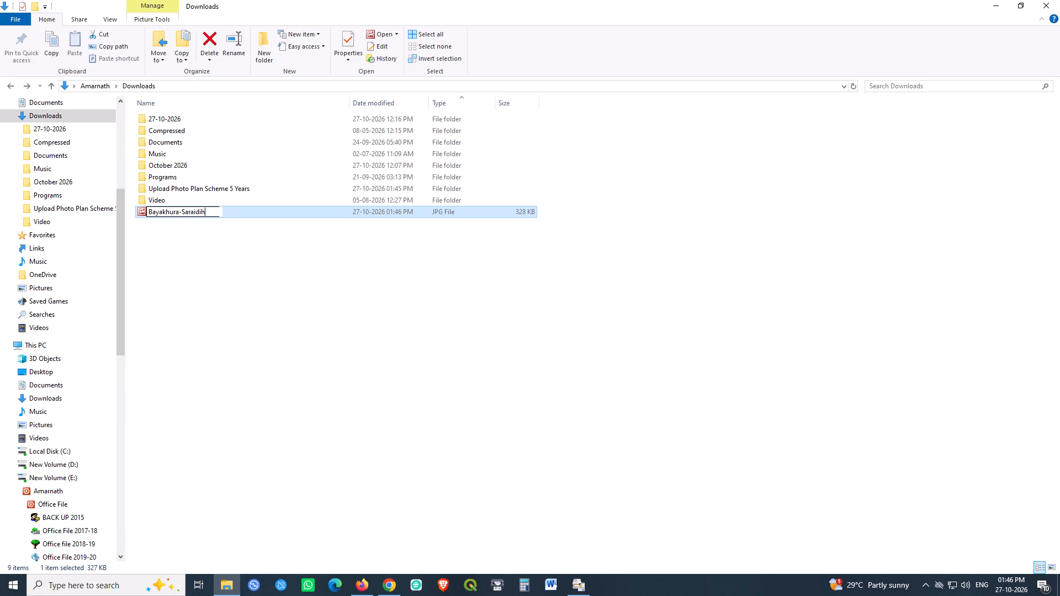
key("minus")
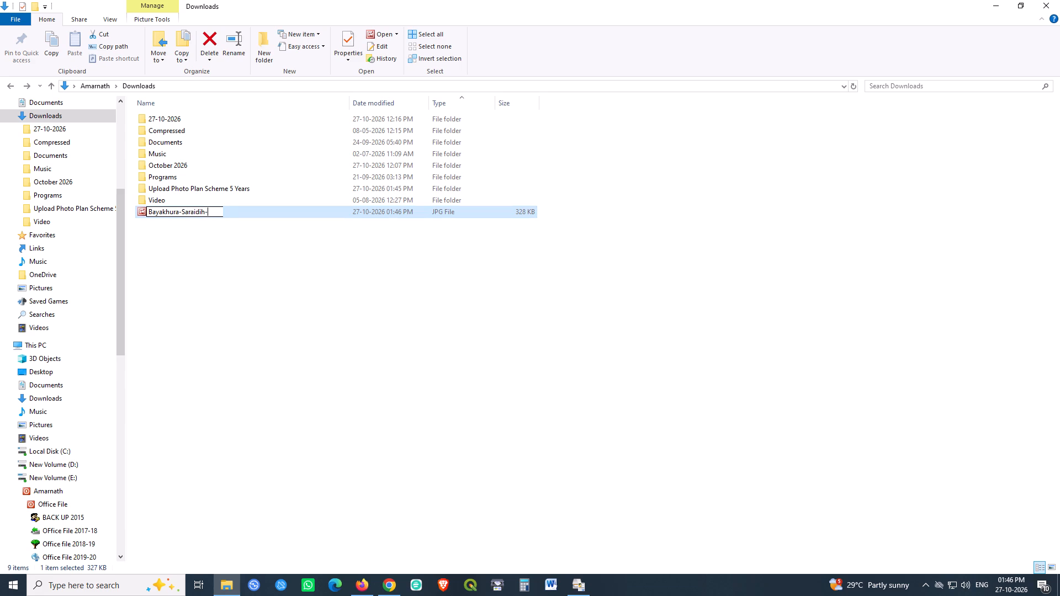
key("space")
type("50 ha.")
key("space")
type("Silvi")
key("space")
type("50")
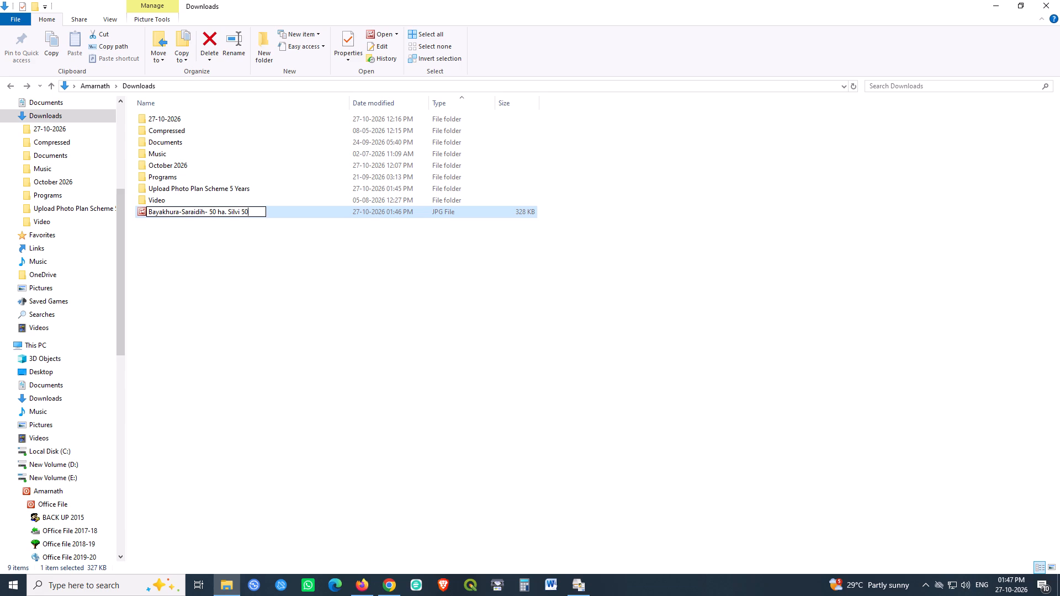
key("BackSpace")
key("BackSpace")
type("2024-25")
key("Return")
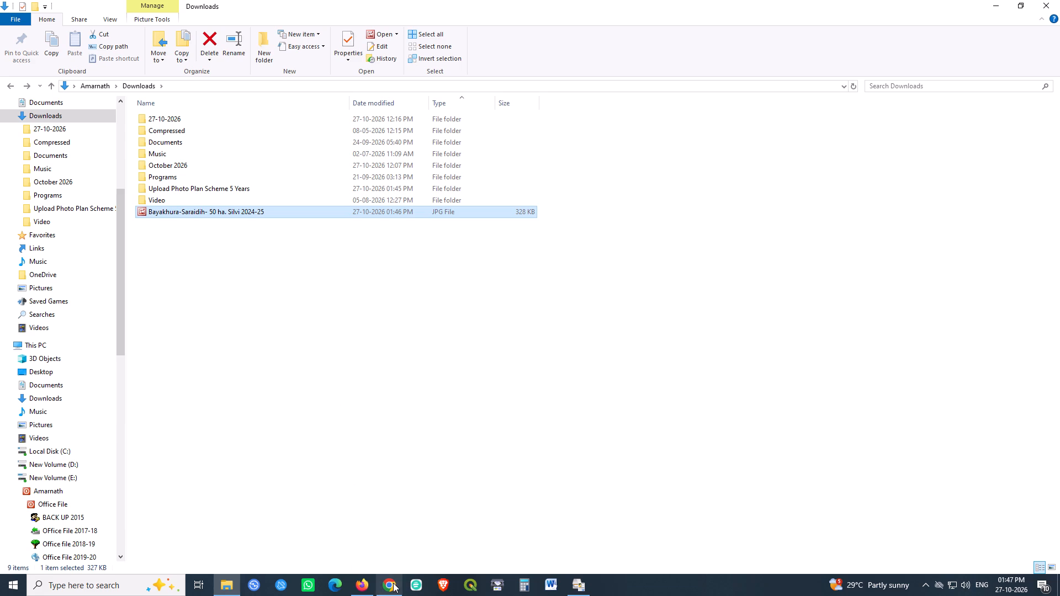
In Chrome, filter the plantation worklist to year 2024-25 and locate the Bayakhura/Saraidih record.
left_click(399, 550)
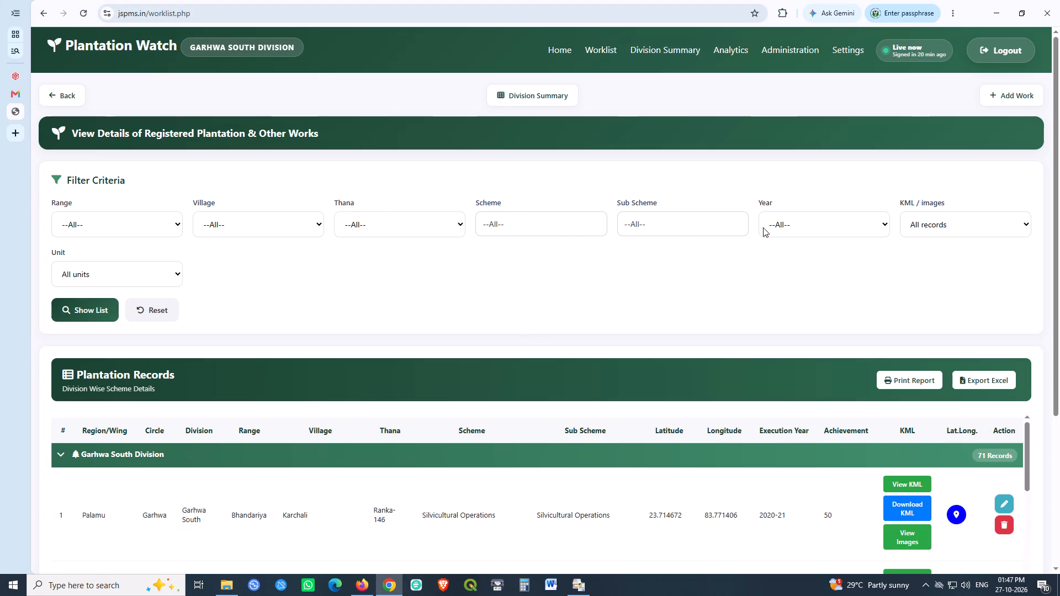
left_click(787, 225)
left_click(787, 324)
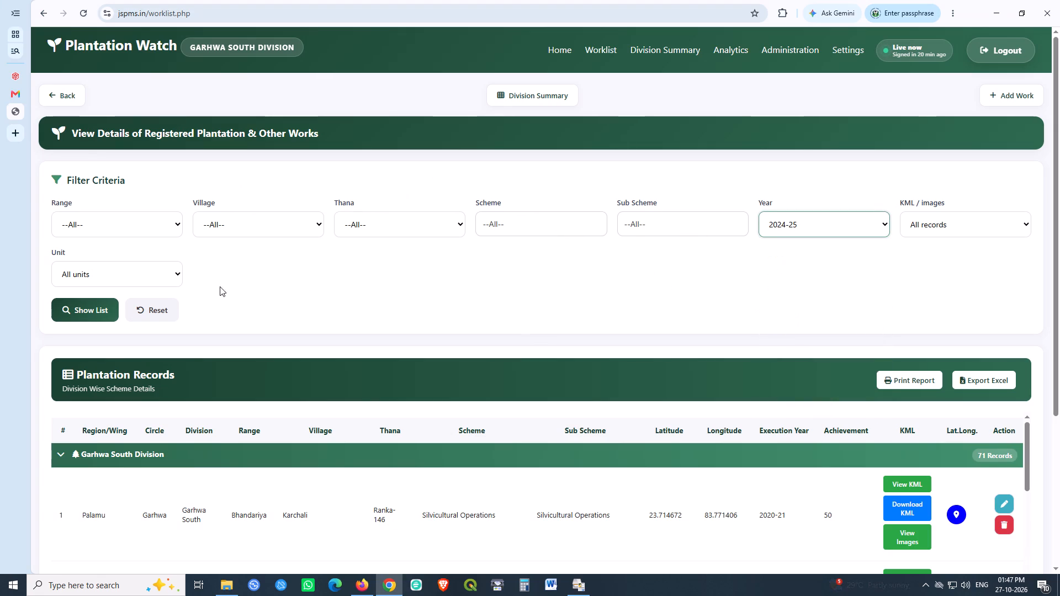
left_click(107, 310)
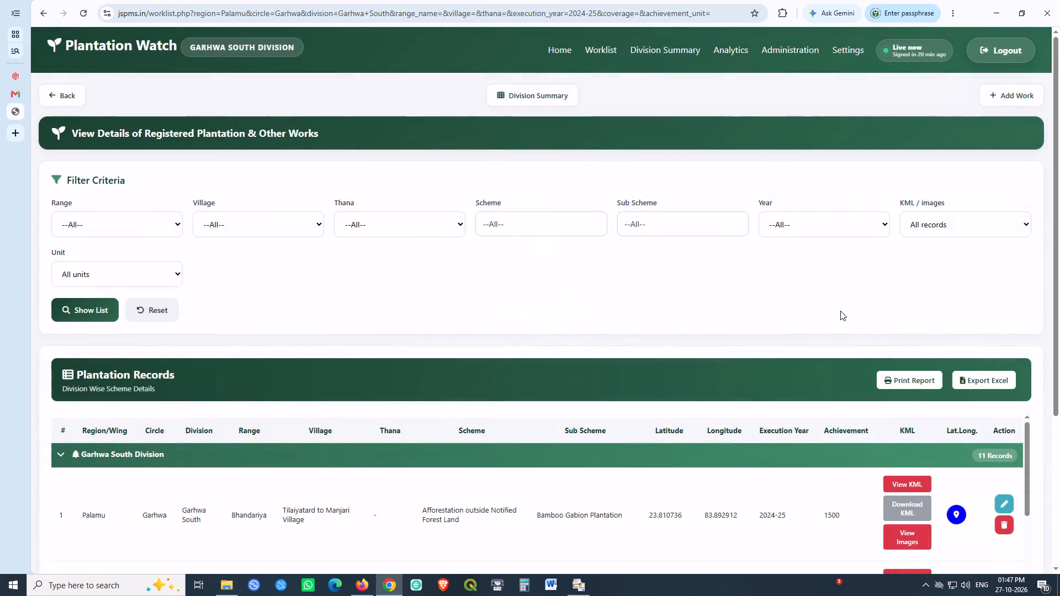
scroll(871, 328, "down", 4)
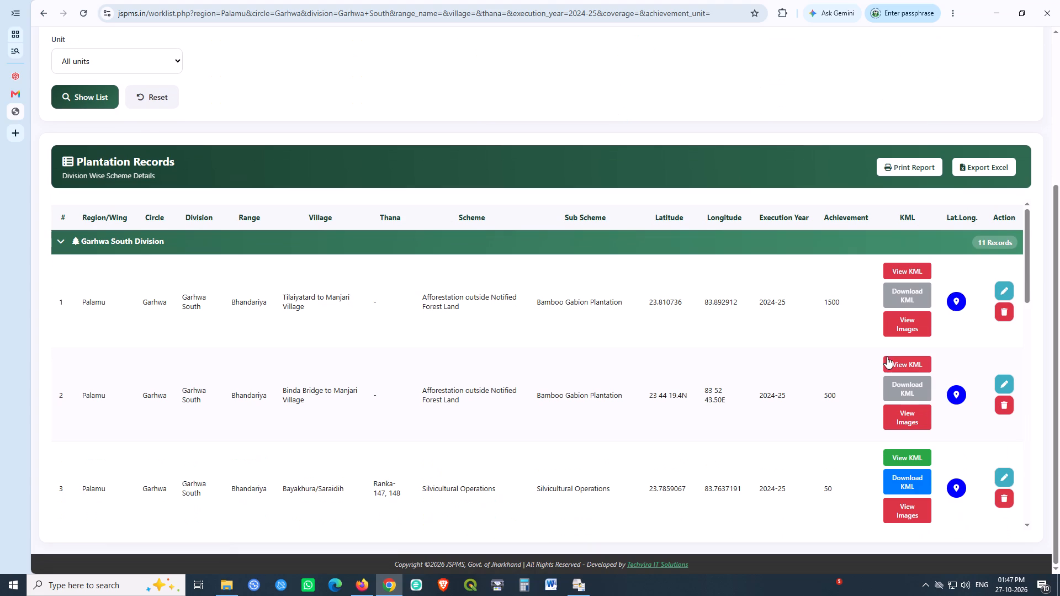